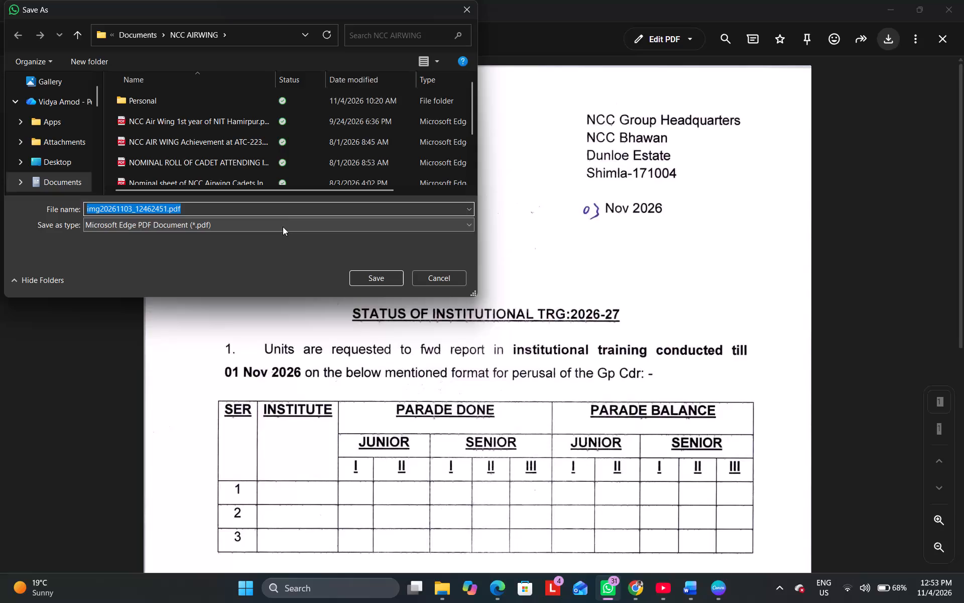
Choose the Desktop folder as the save location for the institutional training status PDF, keeping the file name img20261103_12462451.pdf.
{"action": "left_click", "coordinate": [283, 227]}
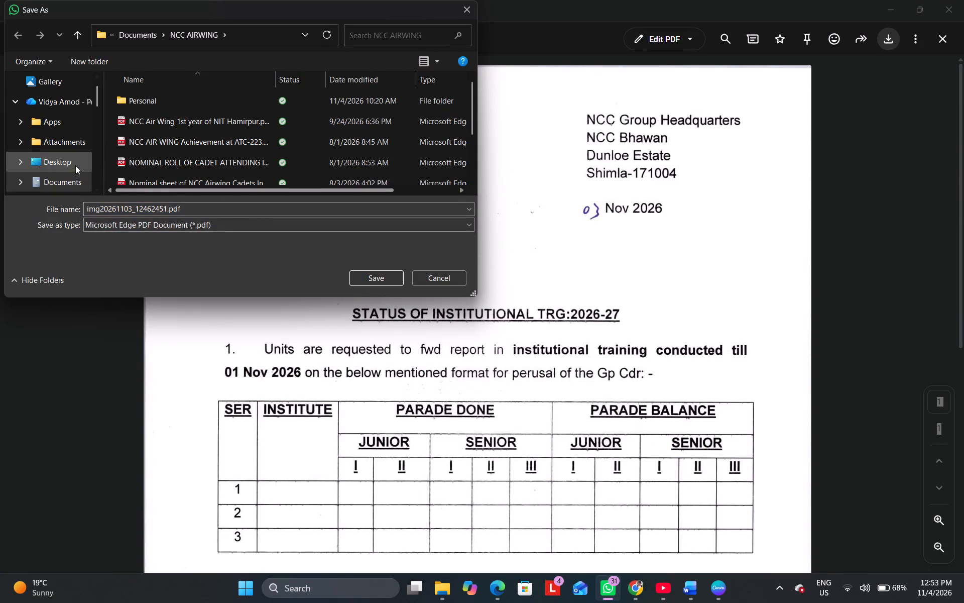
{"action": "left_click", "coordinate": [56, 157]}
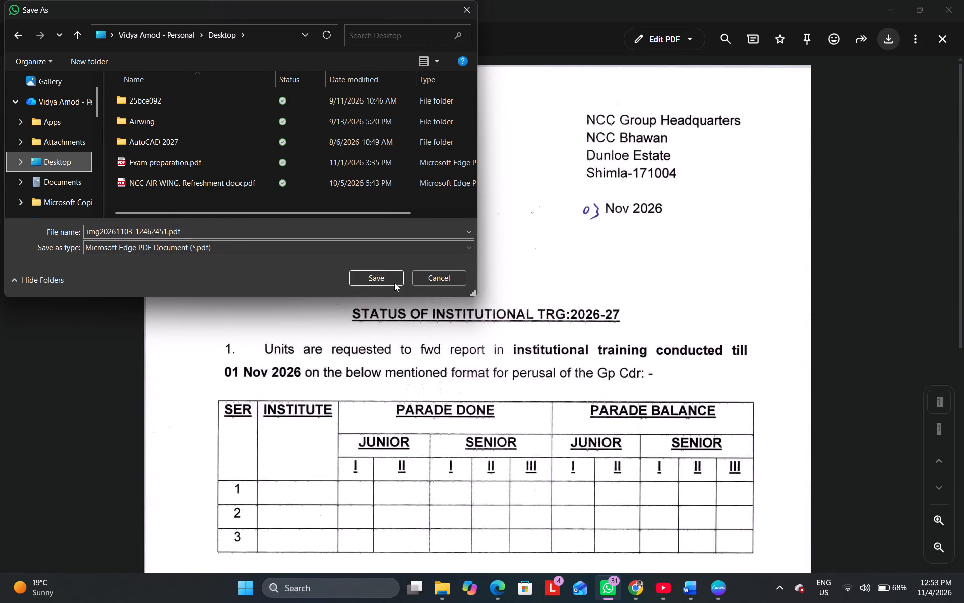
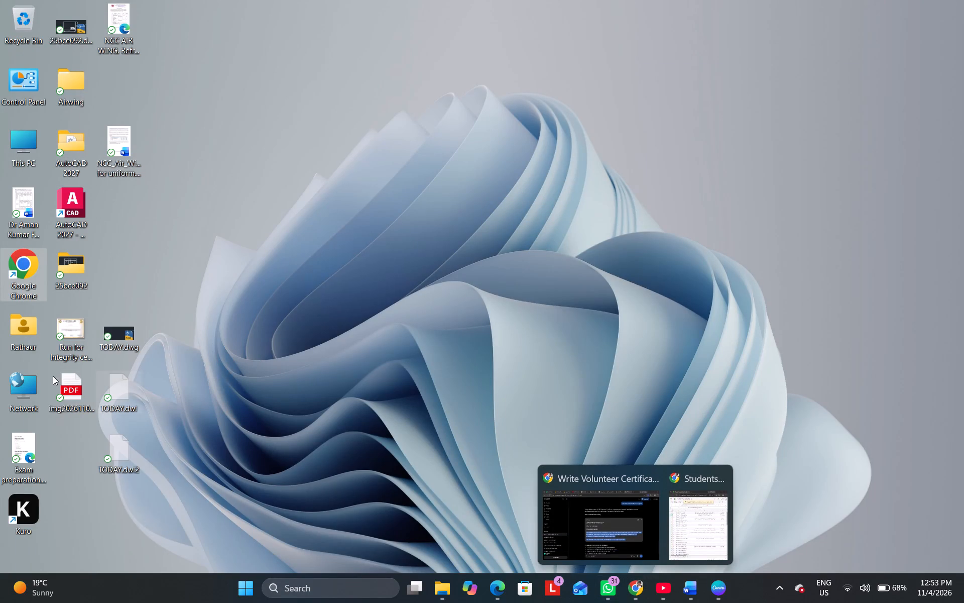
Open the saved institutional training status PDF, img20261103_12462451.pdf, from the Desktop.
{"action": "double_click", "coordinate": [67, 389]}
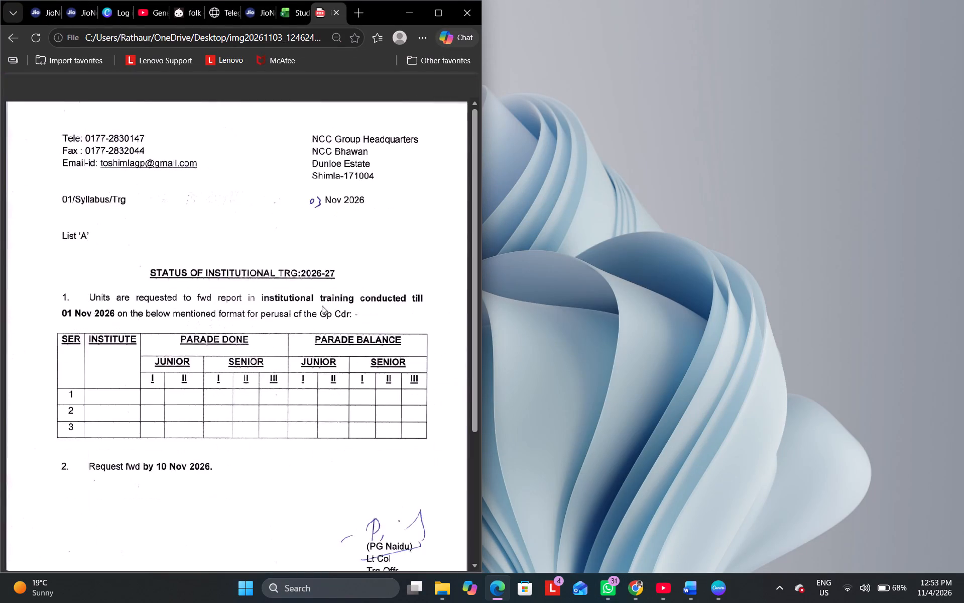
Close the Edge window showing the scanned training-status letter.
{"action": "double_click", "coordinate": [175, 304]}
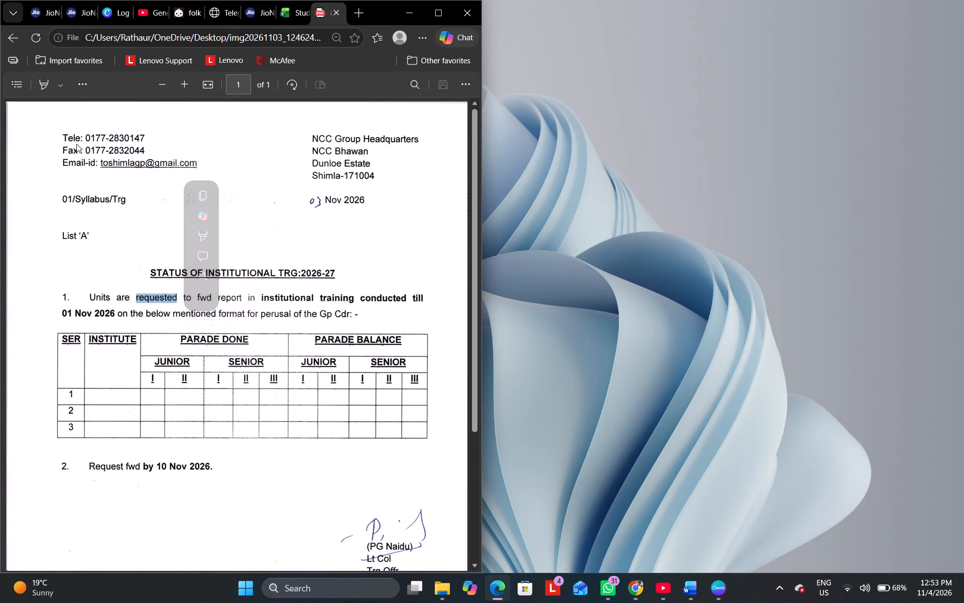
{"action": "left_click", "coordinate": [467, 3]}
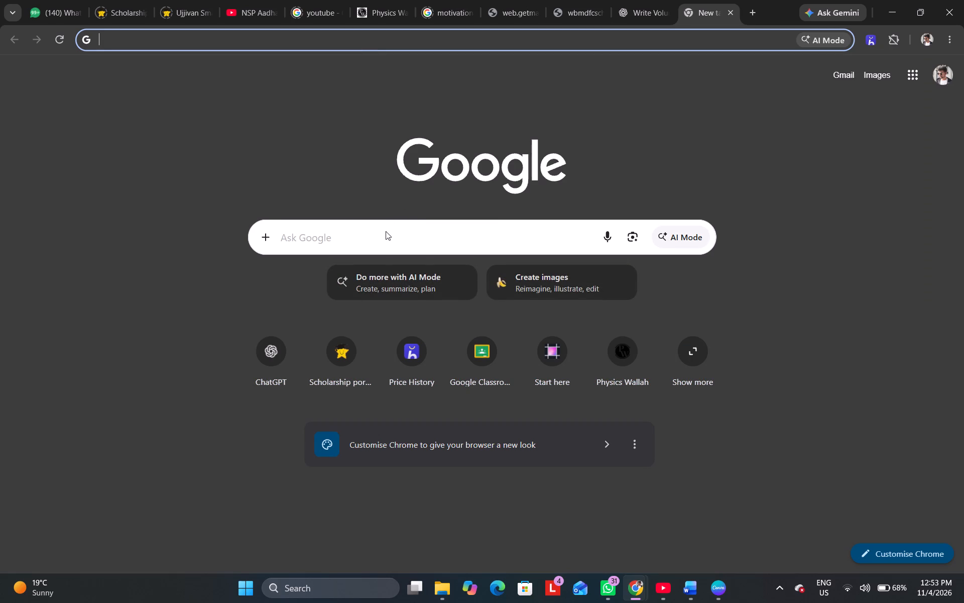
{"action": "type", "text": "pdf to"}
{"action": "key", "text": "space"}
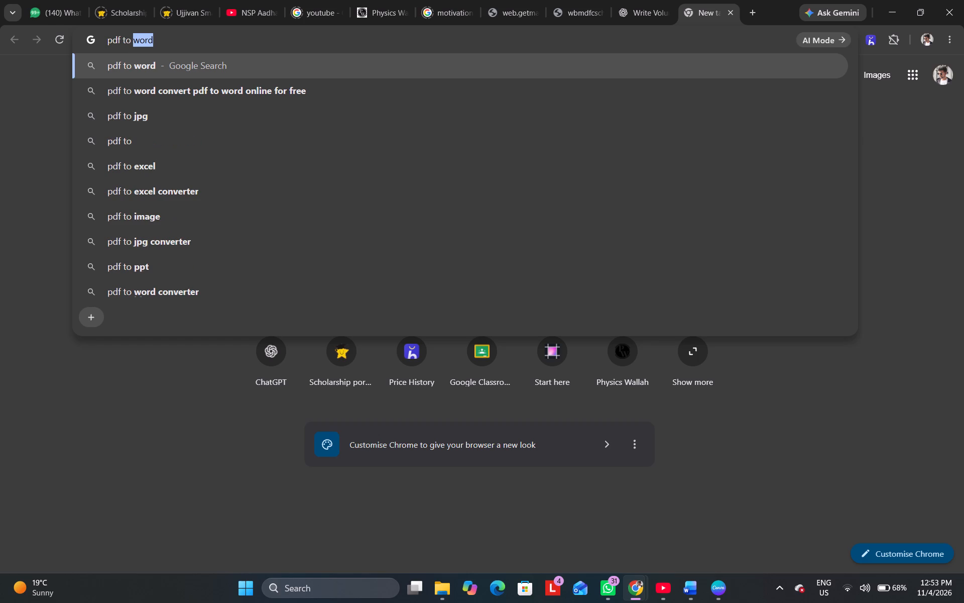
{"action": "key", "text": "Right"}
{"action": "key", "text": "Return"}
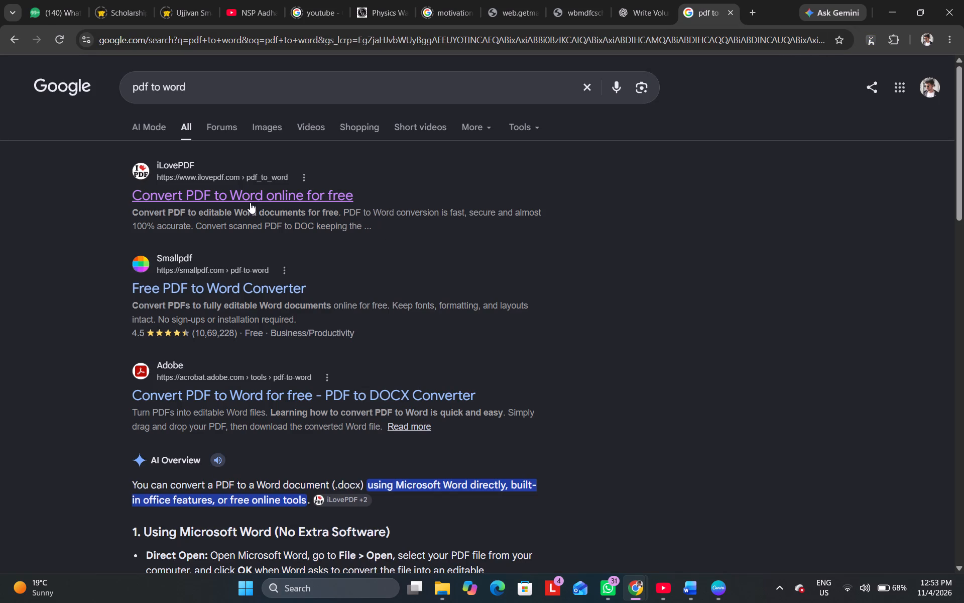
{"action": "left_click", "coordinate": [251, 203]}
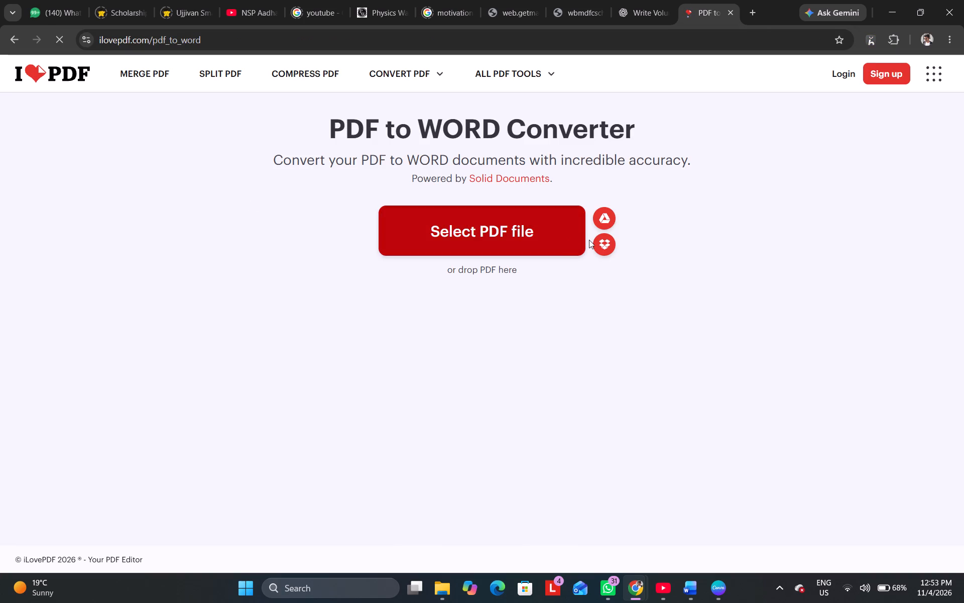
Load img20261103_12462451.pdf from the Desktop into the converter.
{"action": "left_click", "coordinate": [589, 240]}
{"action": "left_click", "coordinate": [566, 245]}
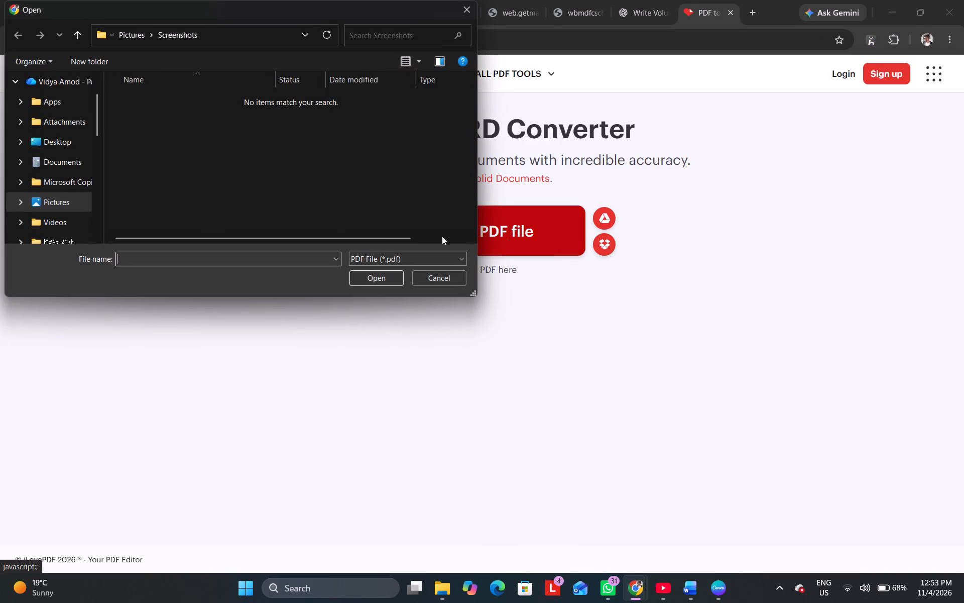
{"action": "left_click", "coordinate": [55, 140]}
{"action": "left_click", "coordinate": [186, 183]}
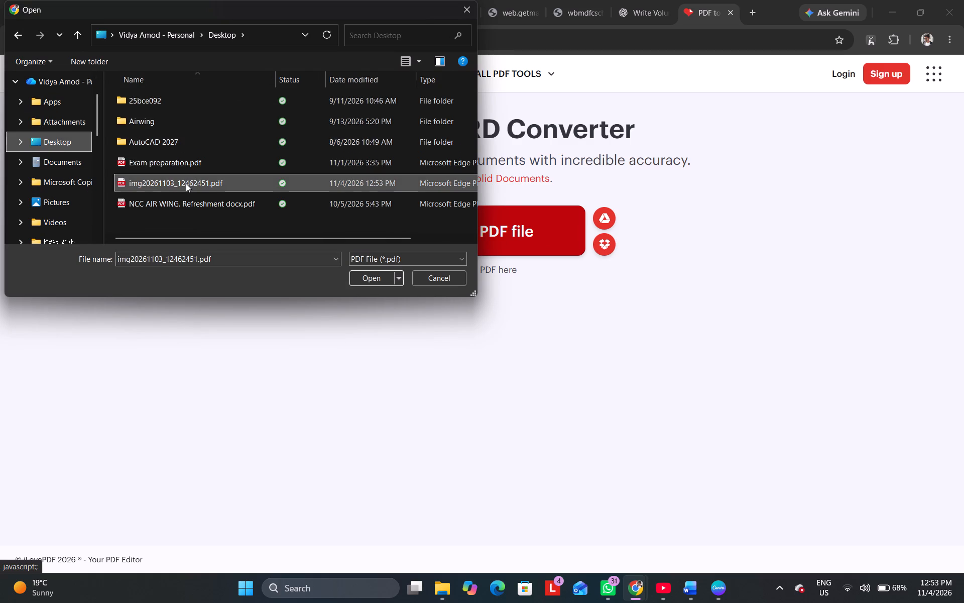
{"action": "left_click", "coordinate": [357, 279]}
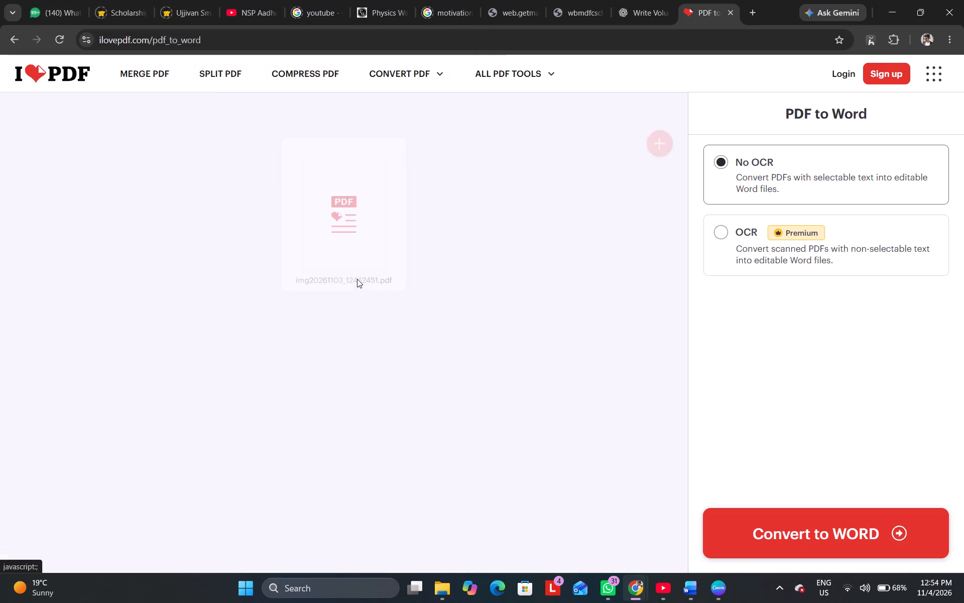
{"action": "left_click", "coordinate": [851, 538]}
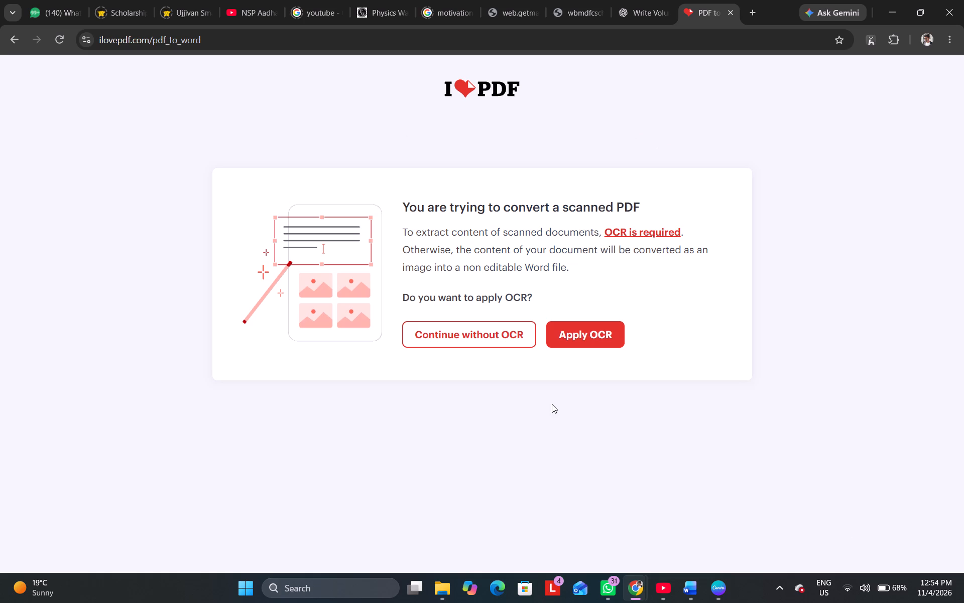
{"action": "left_click", "coordinate": [497, 337]}
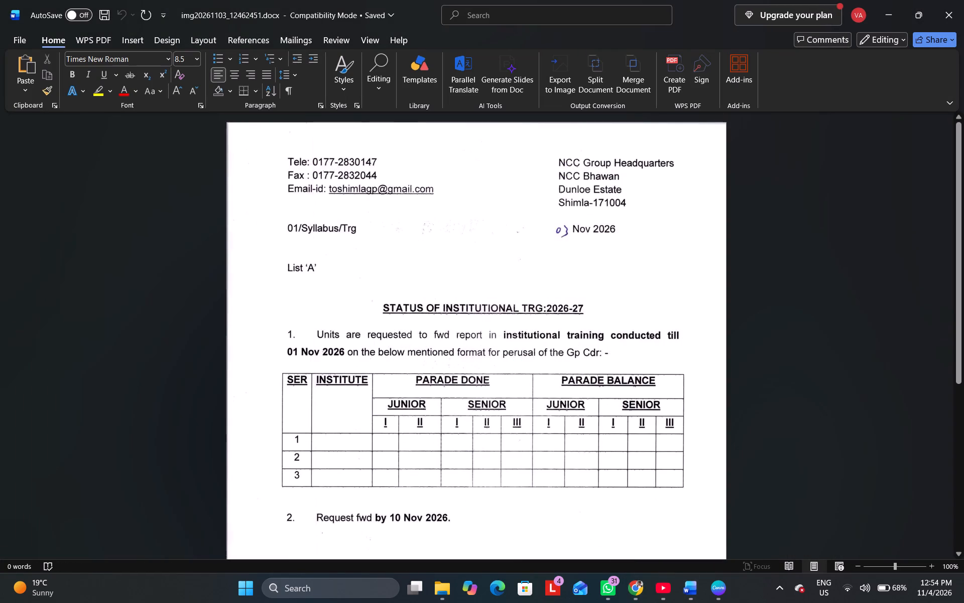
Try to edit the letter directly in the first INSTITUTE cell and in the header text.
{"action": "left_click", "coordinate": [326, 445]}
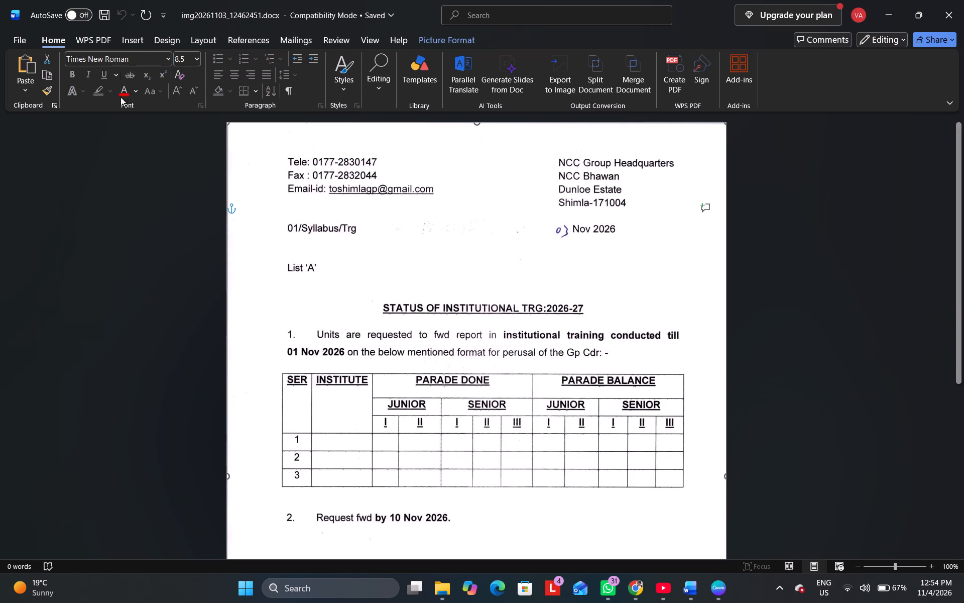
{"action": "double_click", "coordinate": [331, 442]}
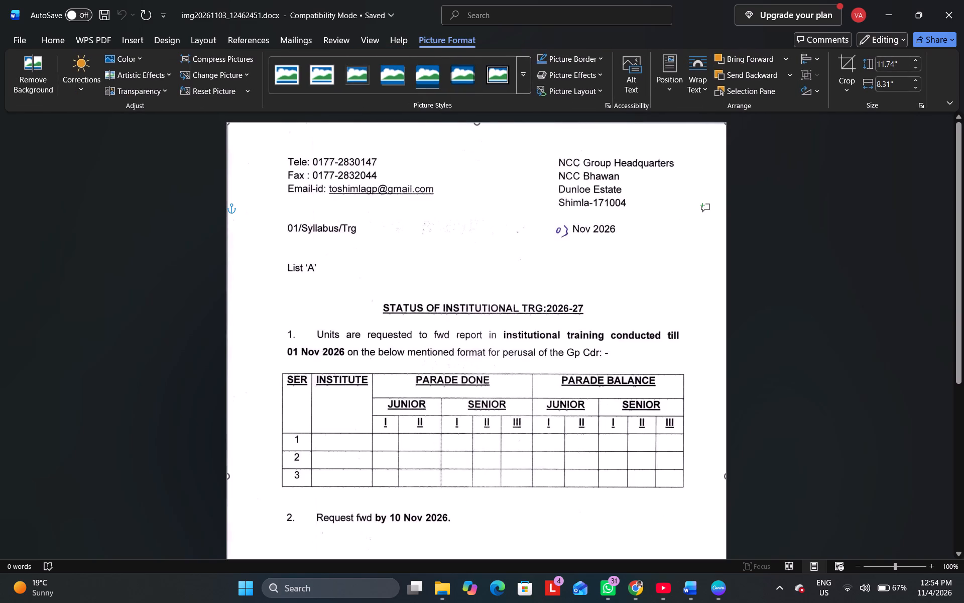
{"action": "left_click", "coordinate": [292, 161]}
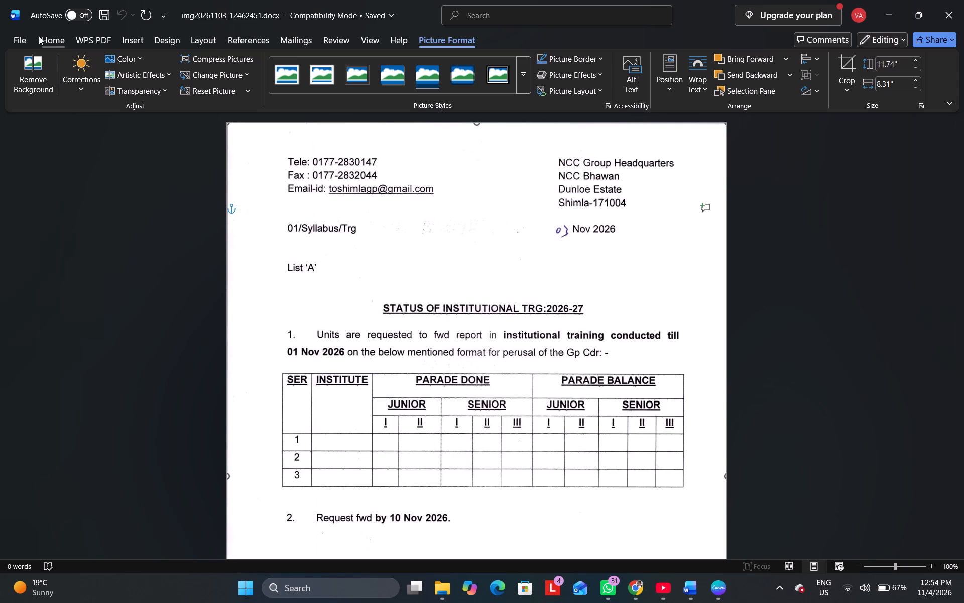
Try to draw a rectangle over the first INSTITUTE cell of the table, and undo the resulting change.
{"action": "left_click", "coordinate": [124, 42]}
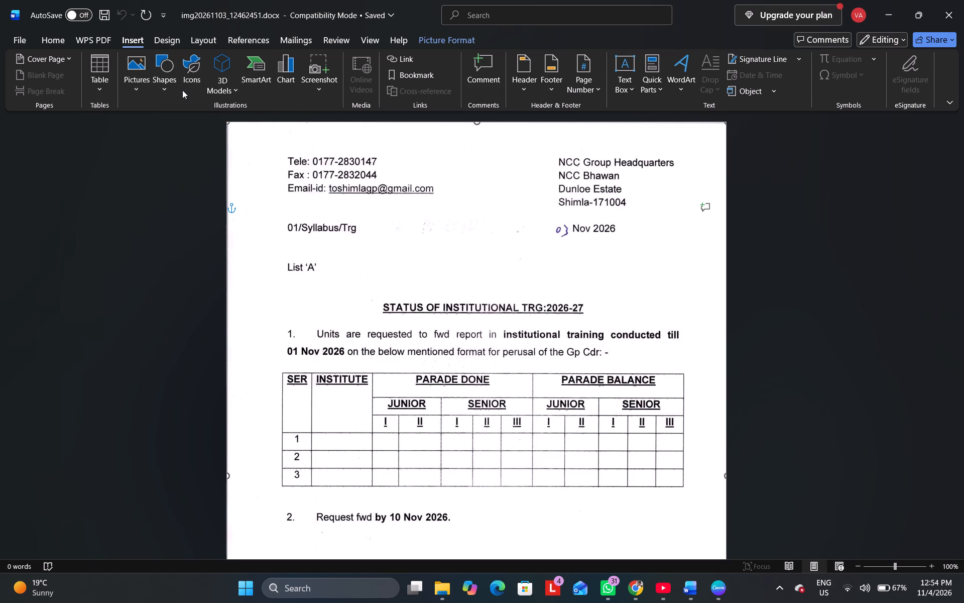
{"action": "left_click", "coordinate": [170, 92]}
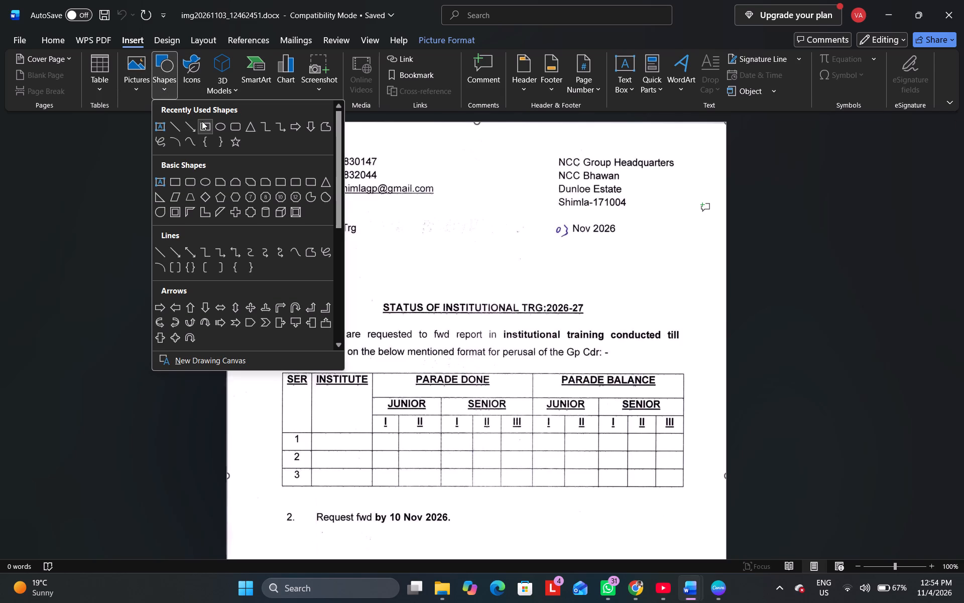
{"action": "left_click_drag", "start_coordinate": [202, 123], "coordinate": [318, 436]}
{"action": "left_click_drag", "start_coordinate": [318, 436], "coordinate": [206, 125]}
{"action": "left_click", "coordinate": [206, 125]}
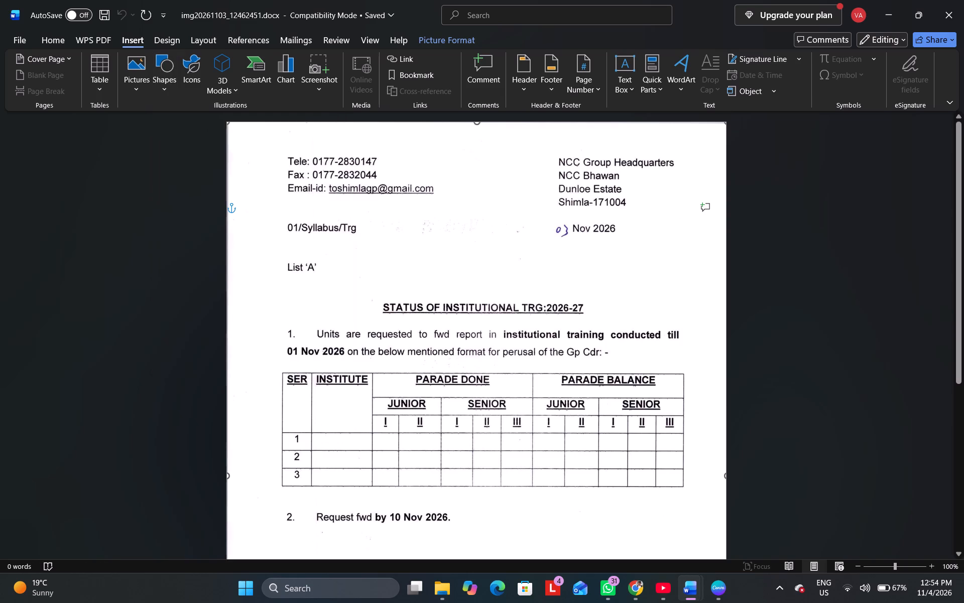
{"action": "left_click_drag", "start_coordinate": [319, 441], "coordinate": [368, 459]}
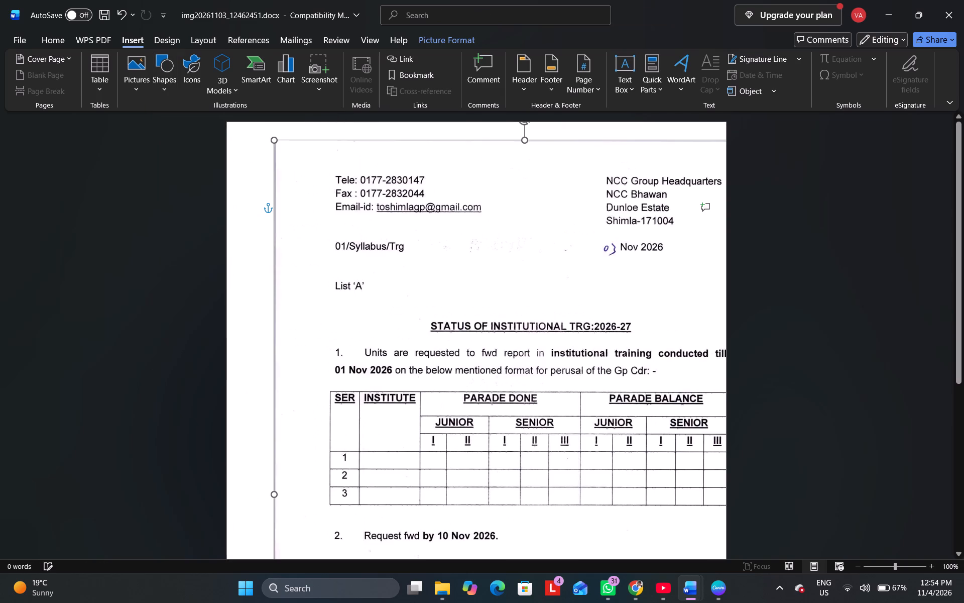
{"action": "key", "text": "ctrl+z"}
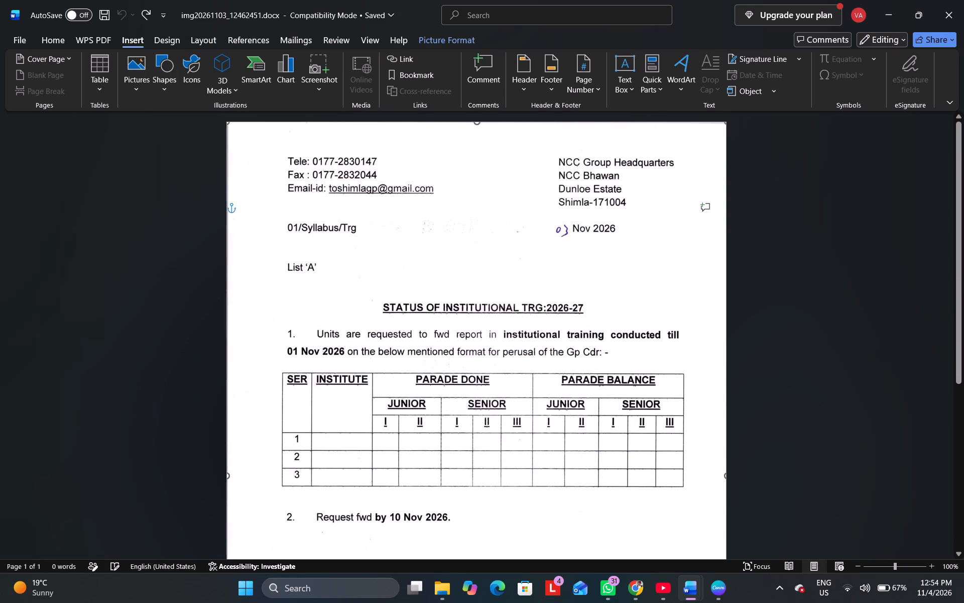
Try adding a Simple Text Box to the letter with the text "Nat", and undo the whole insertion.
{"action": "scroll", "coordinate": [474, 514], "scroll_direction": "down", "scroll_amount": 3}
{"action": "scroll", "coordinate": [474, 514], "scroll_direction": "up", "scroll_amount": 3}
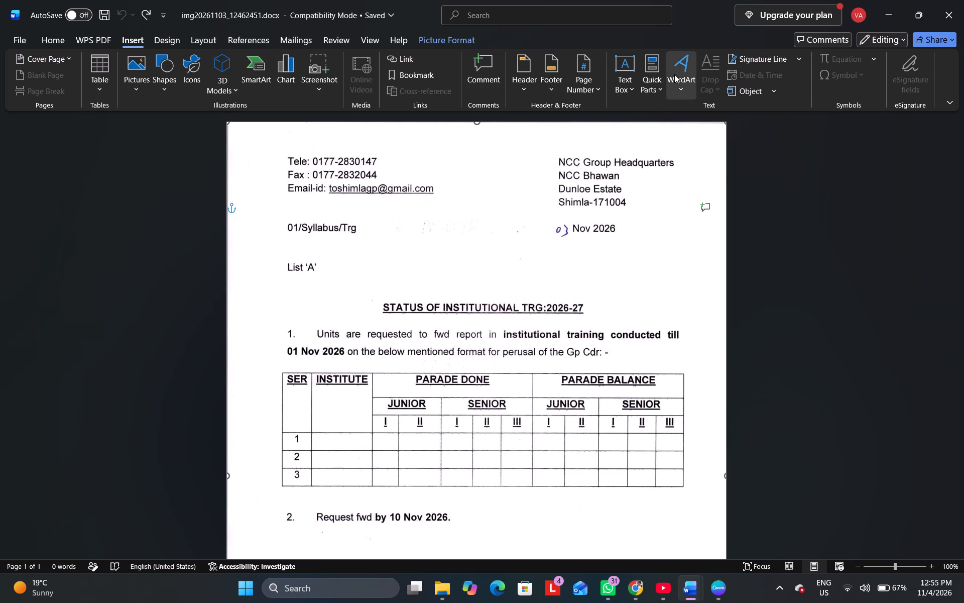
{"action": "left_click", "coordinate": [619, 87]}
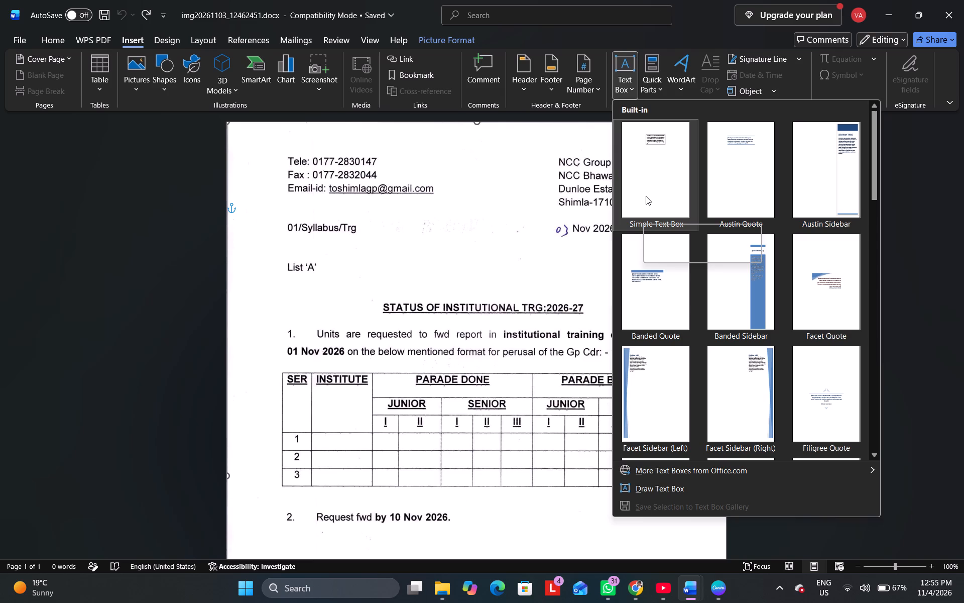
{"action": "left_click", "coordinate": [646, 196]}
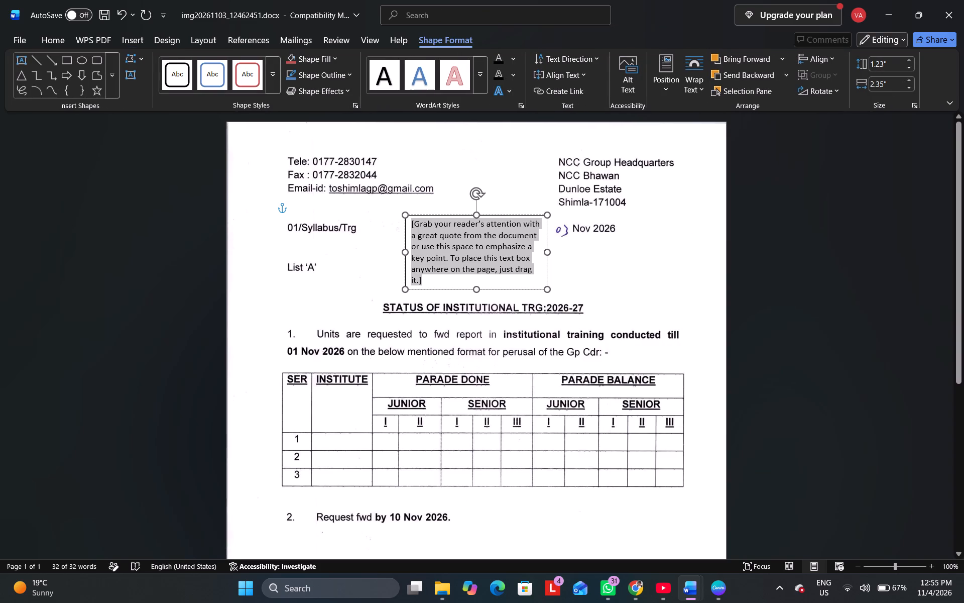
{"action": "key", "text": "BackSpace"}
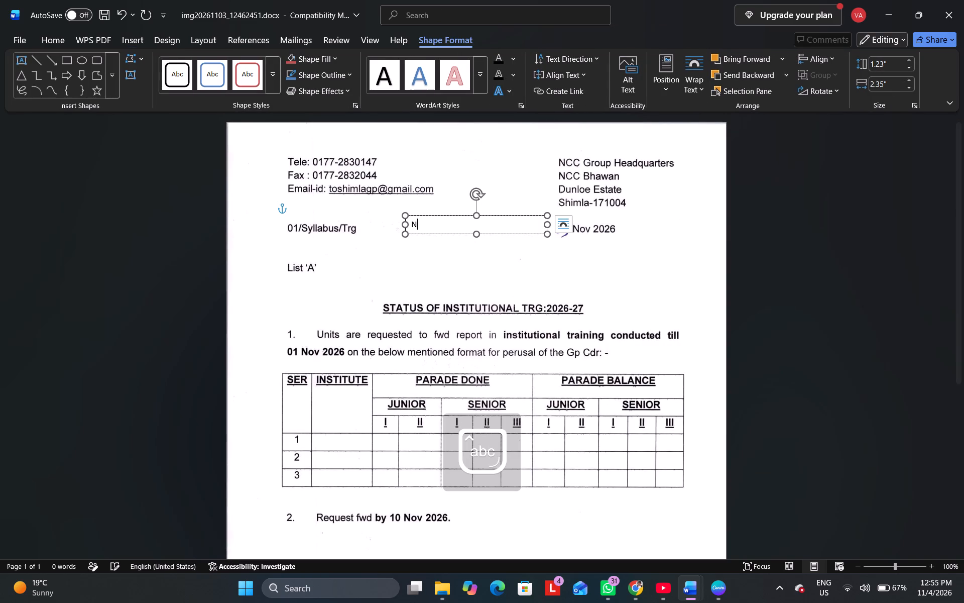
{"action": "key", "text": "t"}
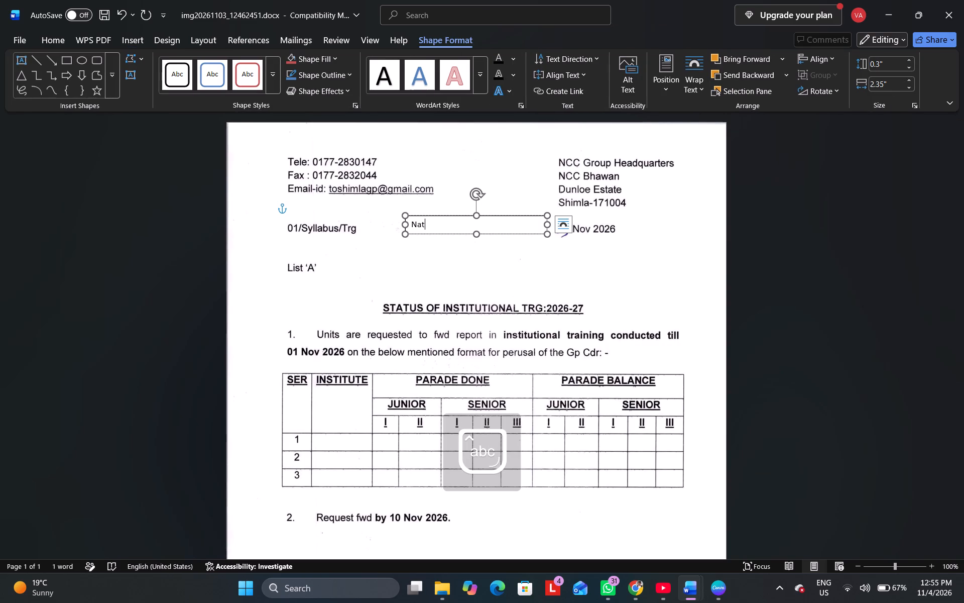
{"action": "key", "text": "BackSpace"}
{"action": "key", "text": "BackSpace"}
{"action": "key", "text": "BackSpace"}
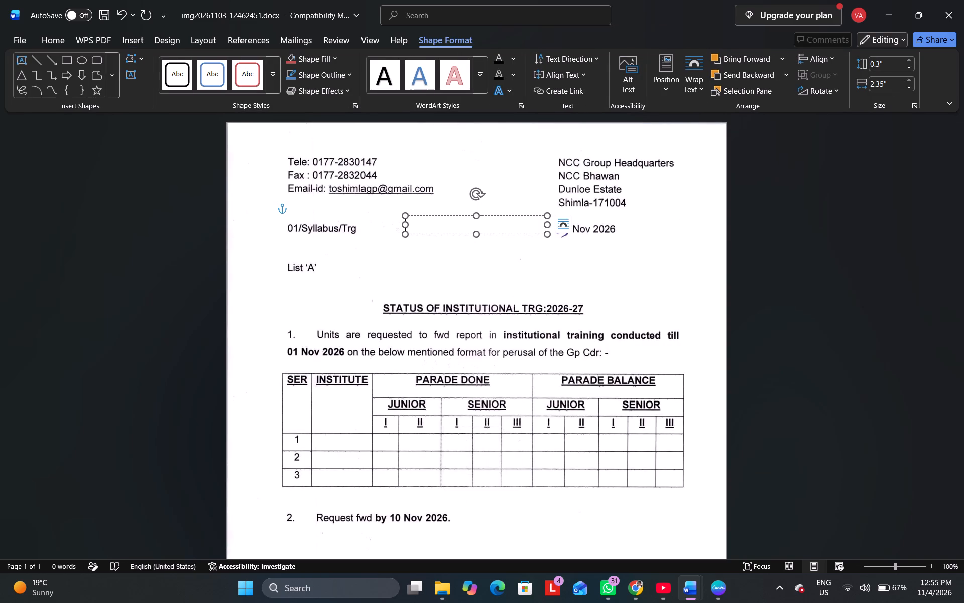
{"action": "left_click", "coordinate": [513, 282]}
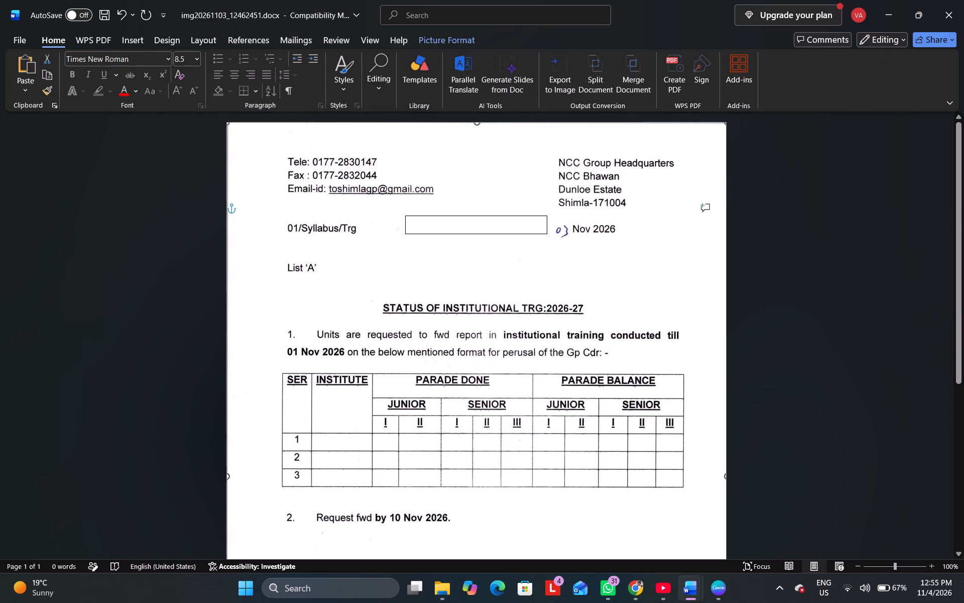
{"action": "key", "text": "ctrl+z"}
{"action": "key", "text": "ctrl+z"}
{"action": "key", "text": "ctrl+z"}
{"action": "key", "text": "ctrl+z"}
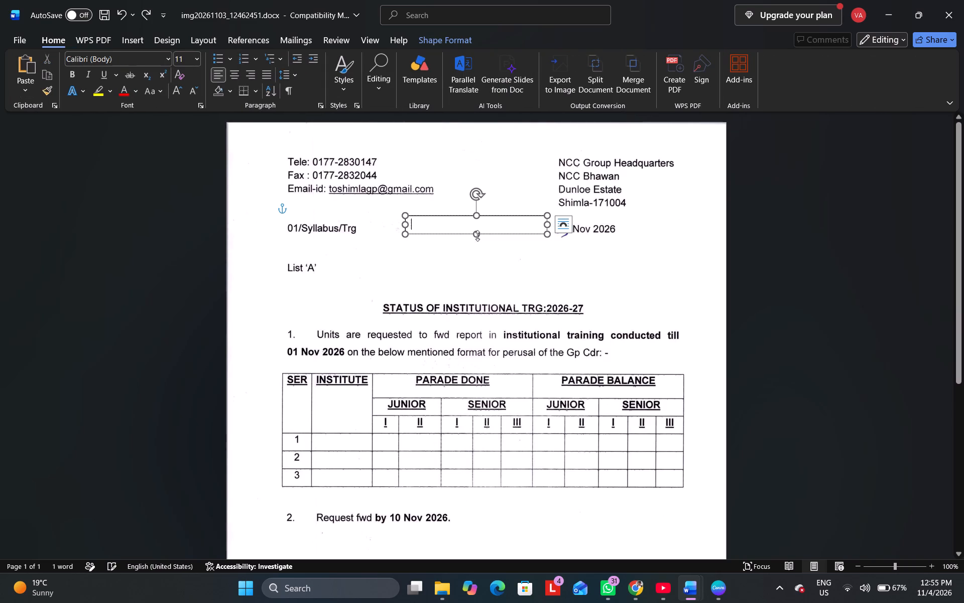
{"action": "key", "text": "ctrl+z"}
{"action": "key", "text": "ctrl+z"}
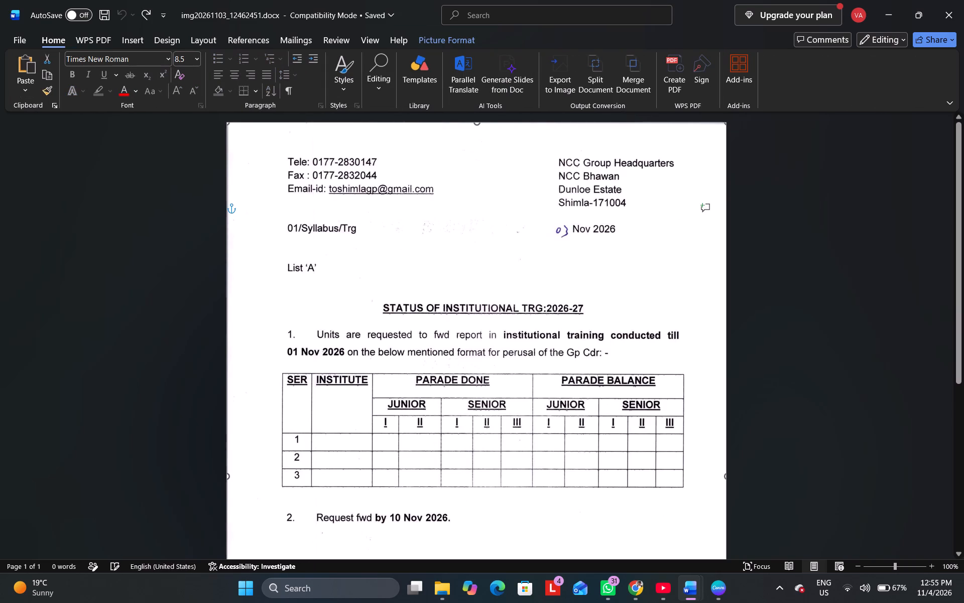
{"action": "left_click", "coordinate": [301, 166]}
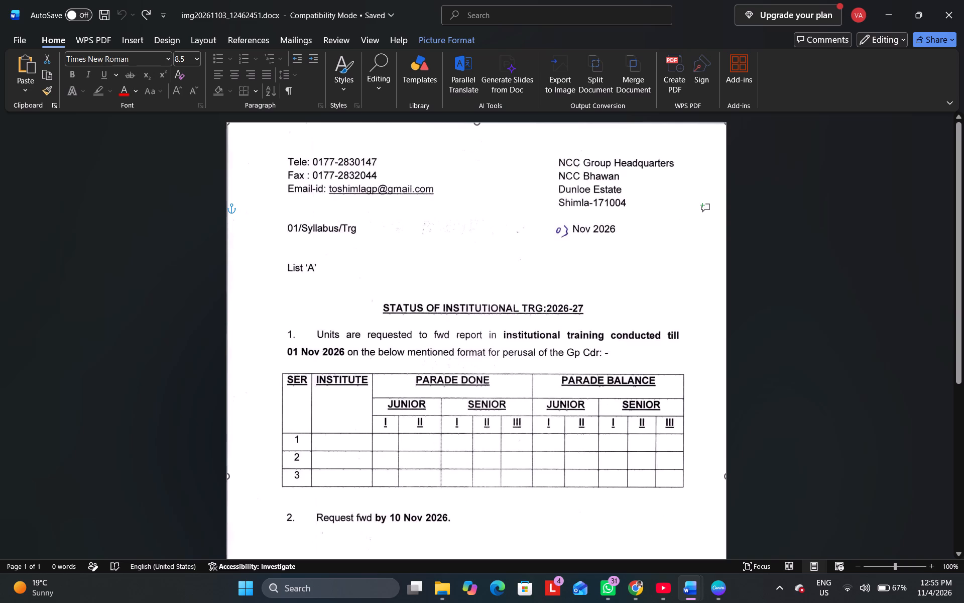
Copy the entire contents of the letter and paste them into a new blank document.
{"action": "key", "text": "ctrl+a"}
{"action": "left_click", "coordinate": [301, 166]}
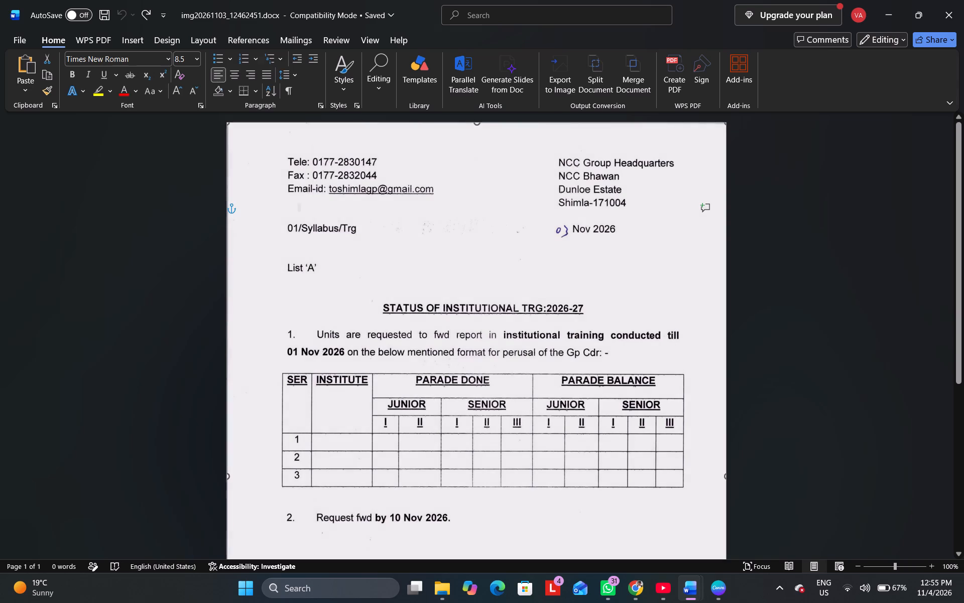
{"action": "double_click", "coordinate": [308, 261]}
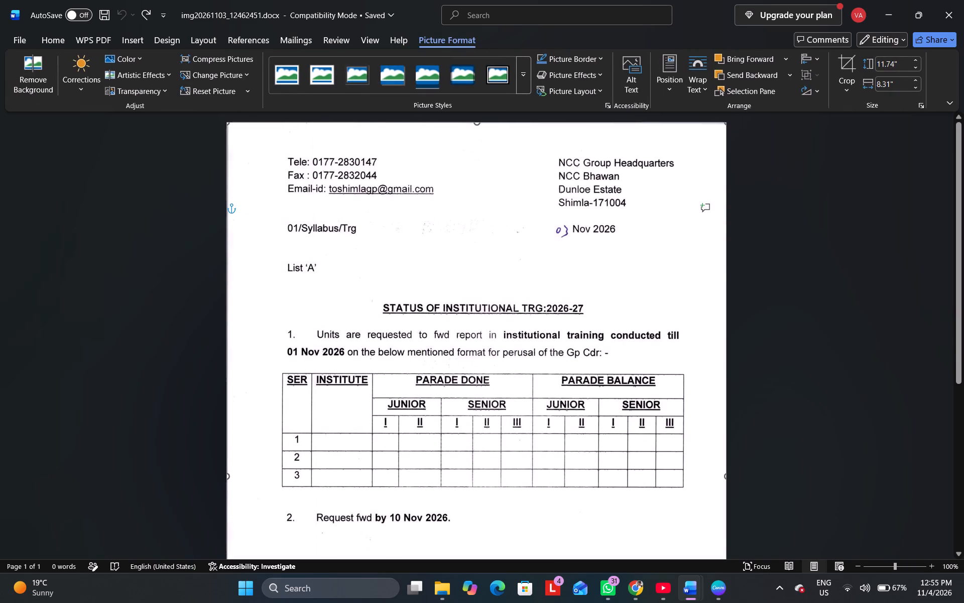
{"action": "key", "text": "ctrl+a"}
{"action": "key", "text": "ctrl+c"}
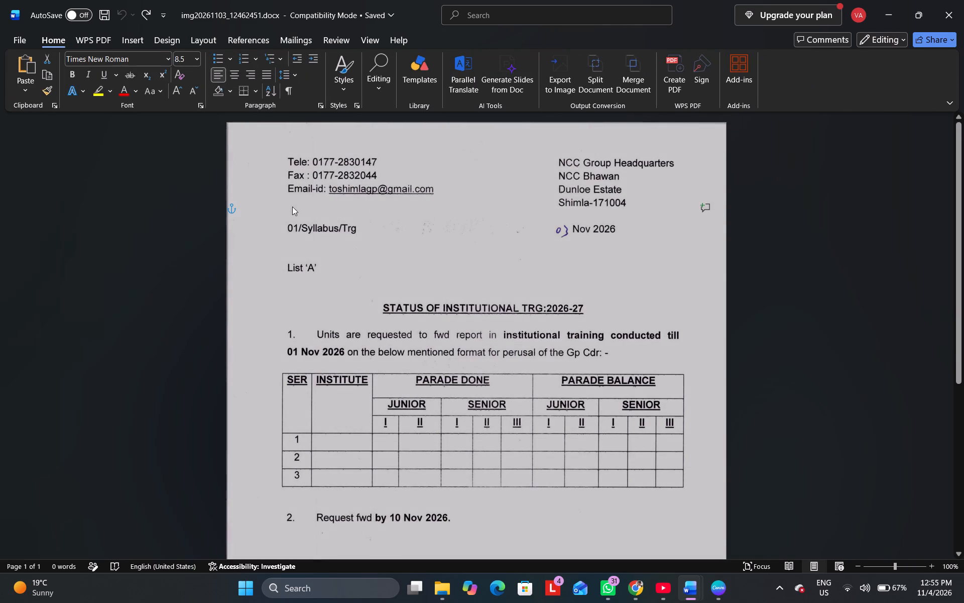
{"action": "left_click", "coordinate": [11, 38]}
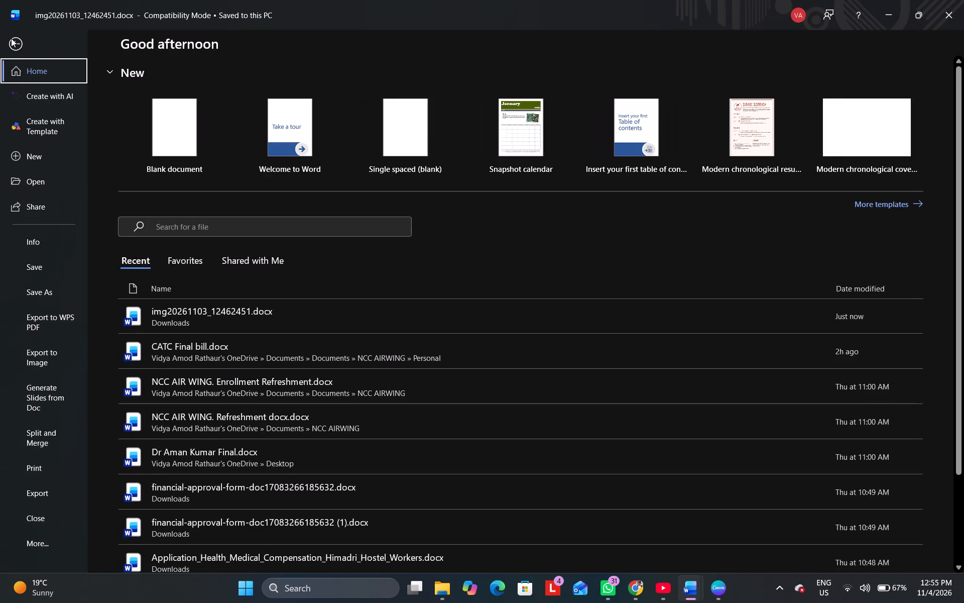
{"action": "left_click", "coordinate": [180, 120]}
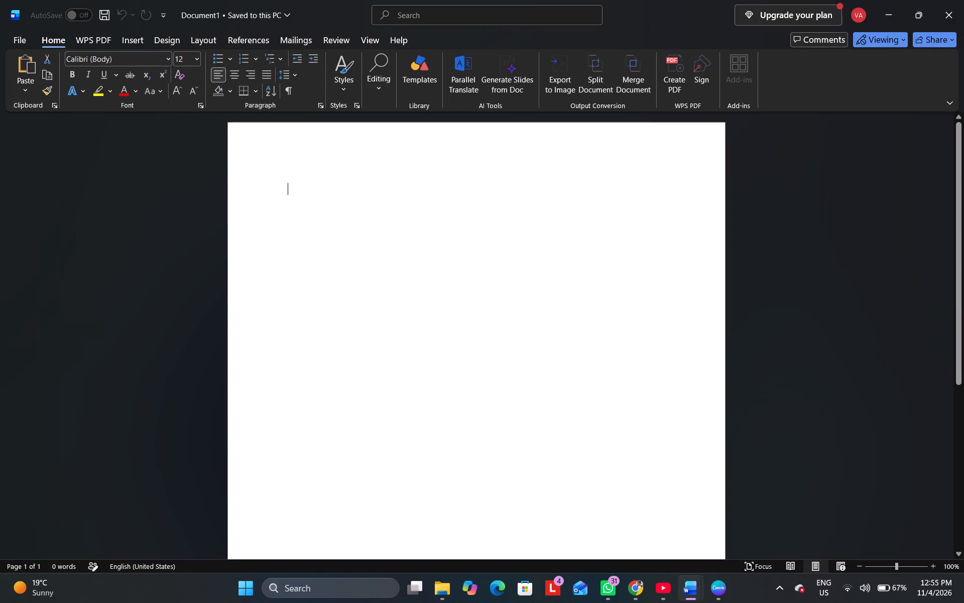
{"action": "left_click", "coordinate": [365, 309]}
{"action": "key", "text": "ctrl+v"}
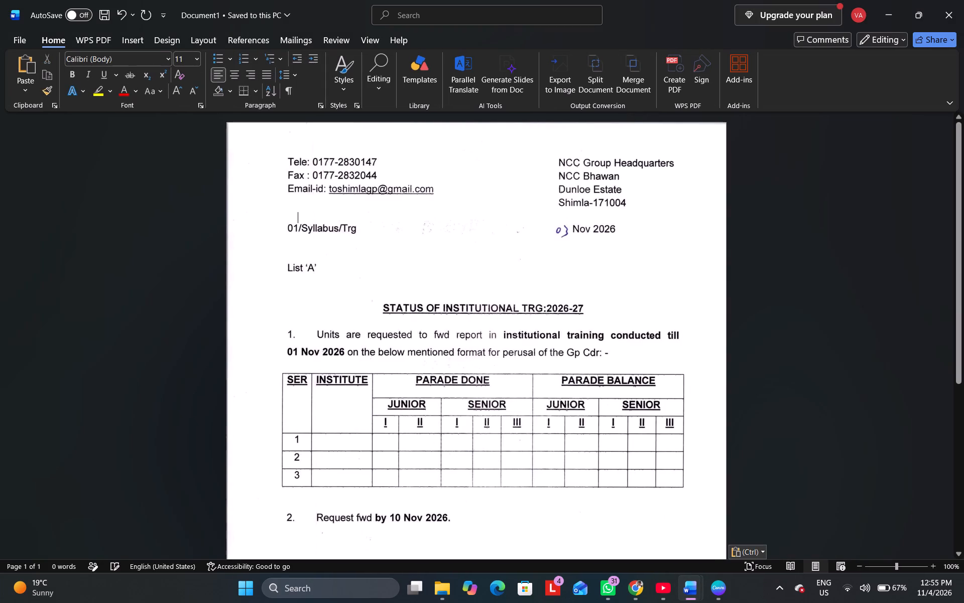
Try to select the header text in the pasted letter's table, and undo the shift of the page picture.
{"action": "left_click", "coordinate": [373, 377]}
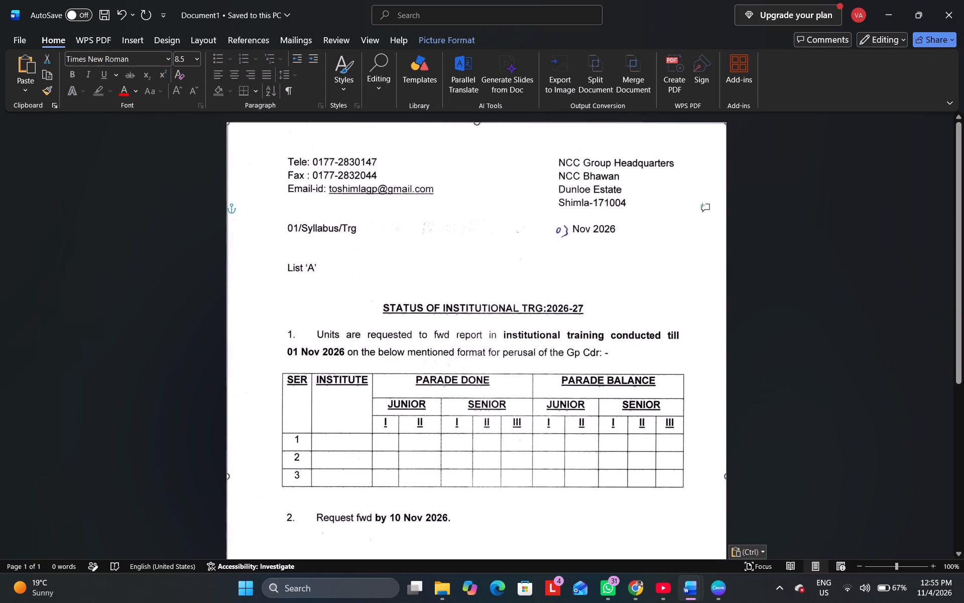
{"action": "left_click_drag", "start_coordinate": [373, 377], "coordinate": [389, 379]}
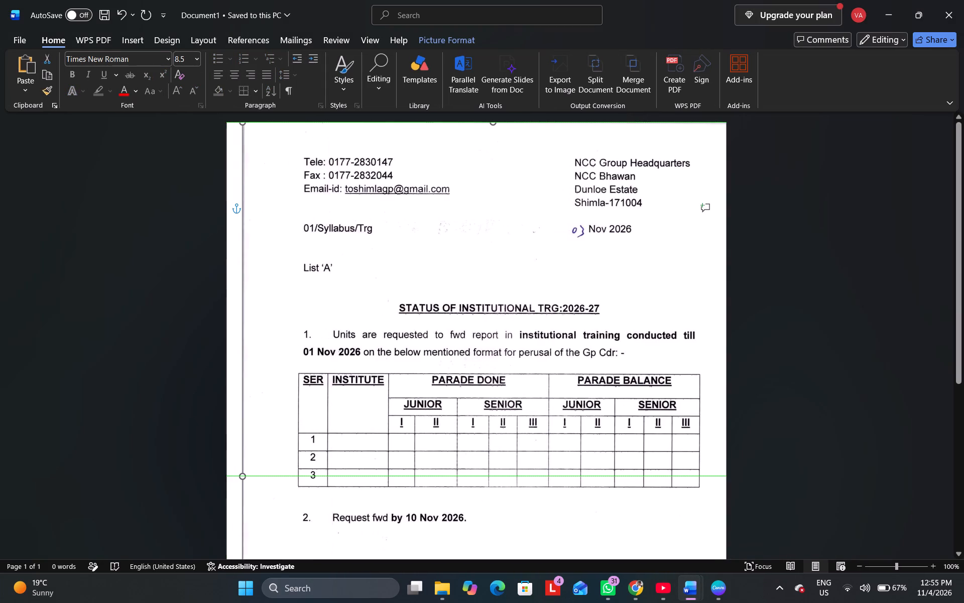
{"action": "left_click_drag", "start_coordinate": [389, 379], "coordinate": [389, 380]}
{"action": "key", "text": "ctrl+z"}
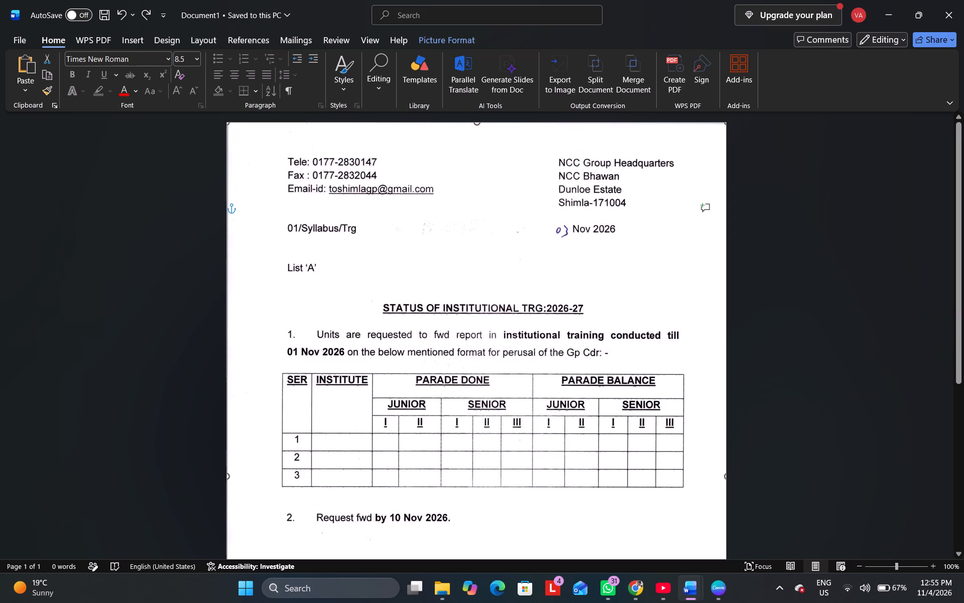
Close the new document without saving it, and close img20261103_12462451.docx.
{"action": "left_click", "coordinate": [963, 0]}
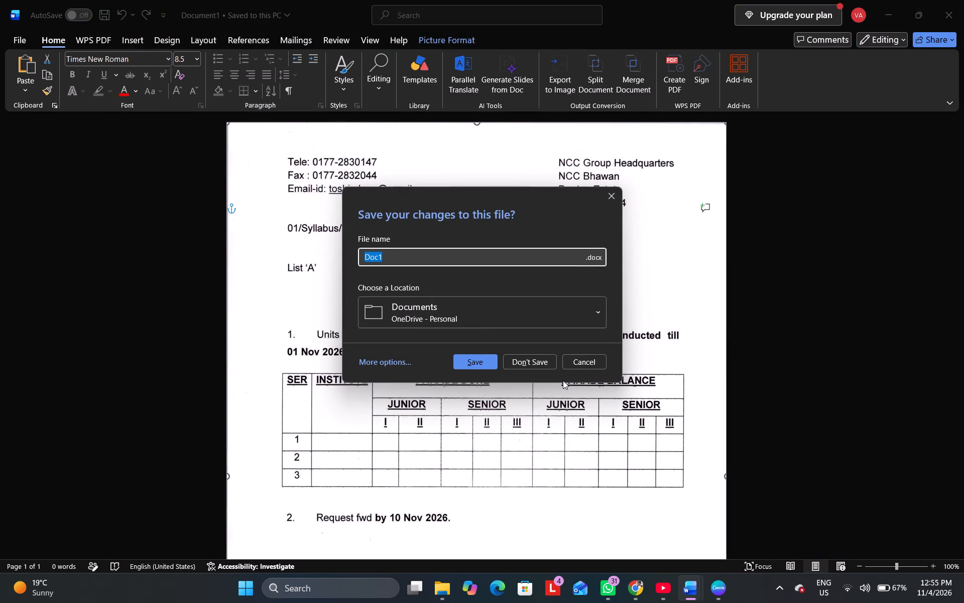
{"action": "left_click", "coordinate": [532, 362]}
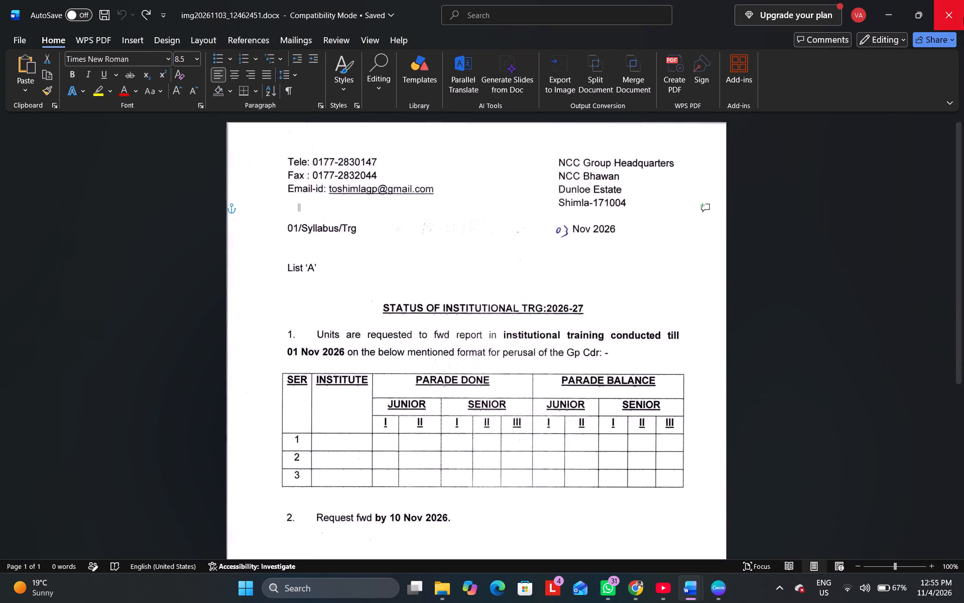
{"action": "left_click", "coordinate": [960, 0]}
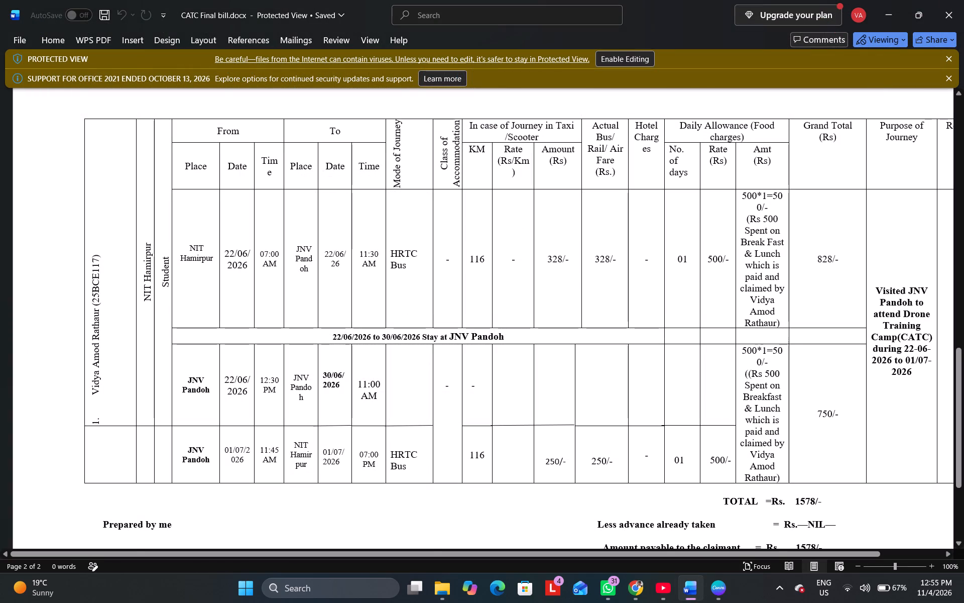
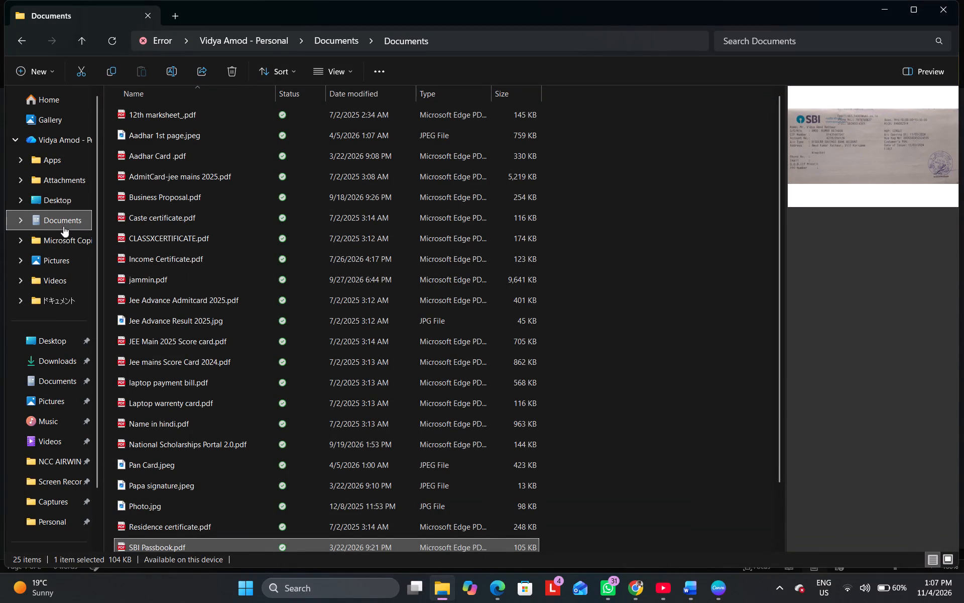
Open the Word document img20261103_12462451.docx from the Downloads folder.
{"action": "left_click", "coordinate": [51, 352]}
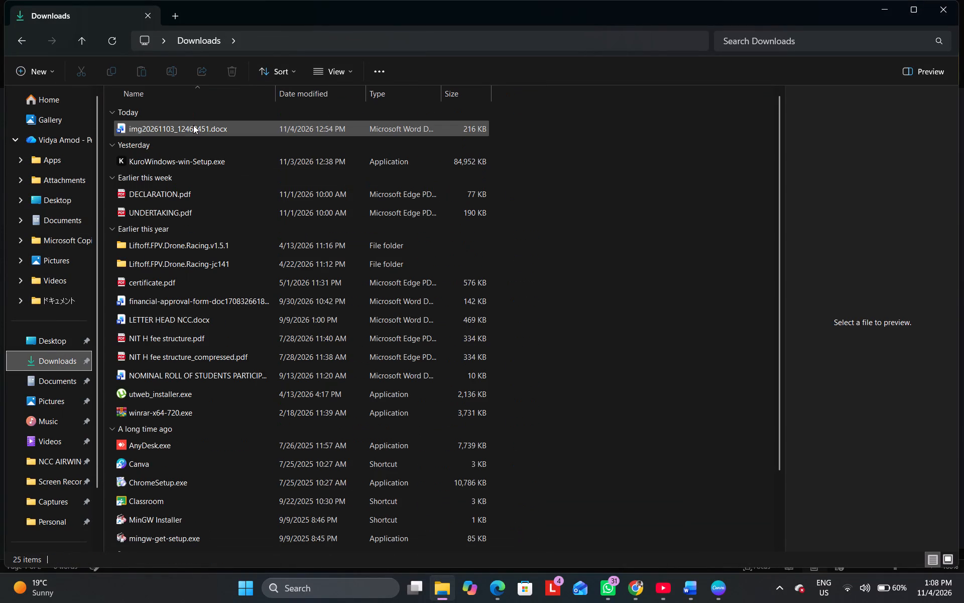
{"action": "double_click", "coordinate": [193, 125]}
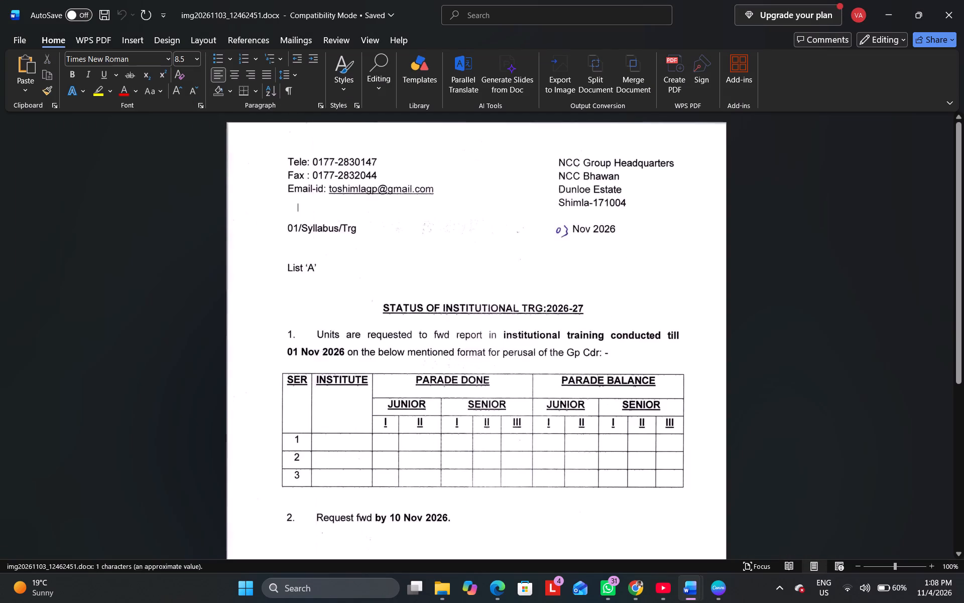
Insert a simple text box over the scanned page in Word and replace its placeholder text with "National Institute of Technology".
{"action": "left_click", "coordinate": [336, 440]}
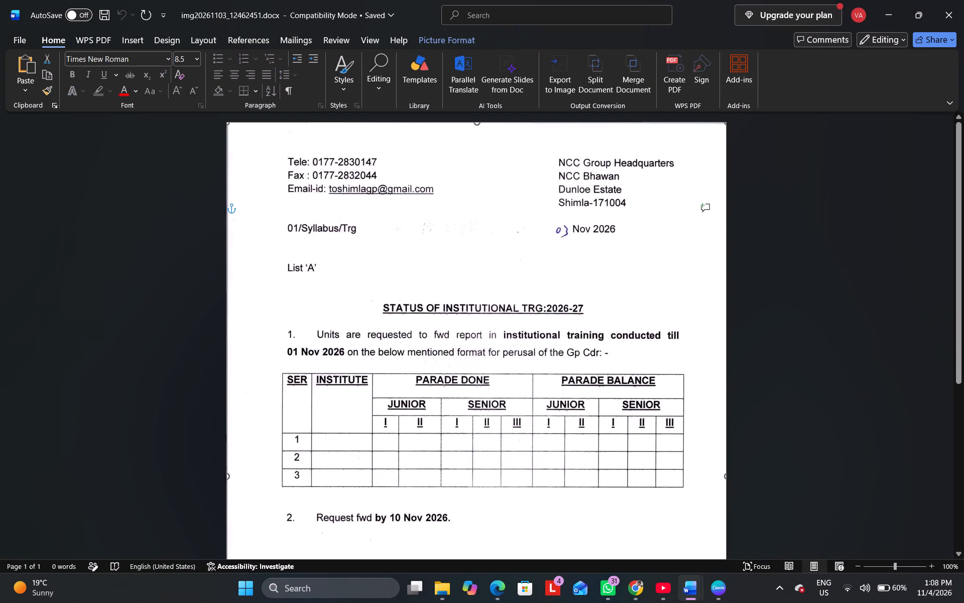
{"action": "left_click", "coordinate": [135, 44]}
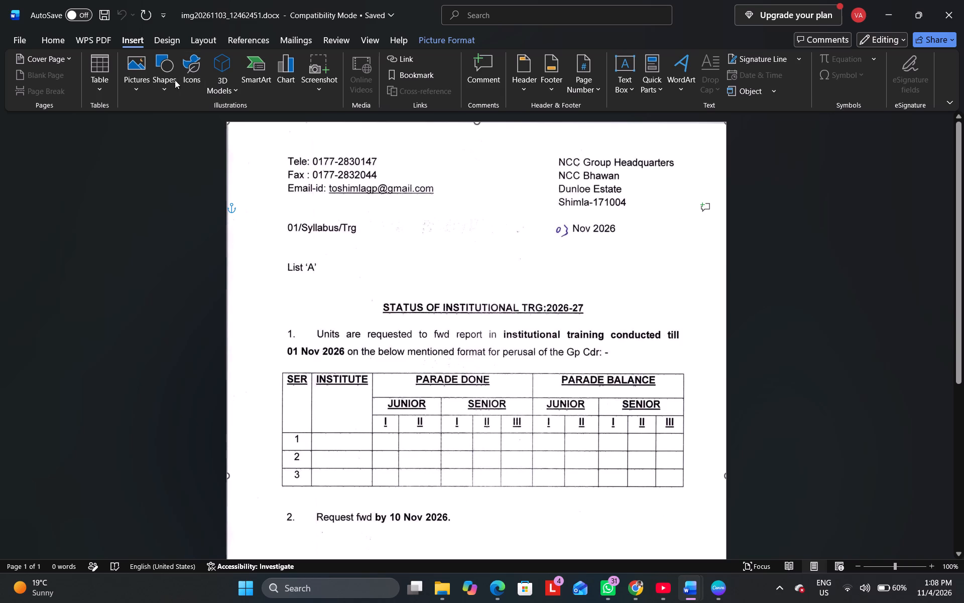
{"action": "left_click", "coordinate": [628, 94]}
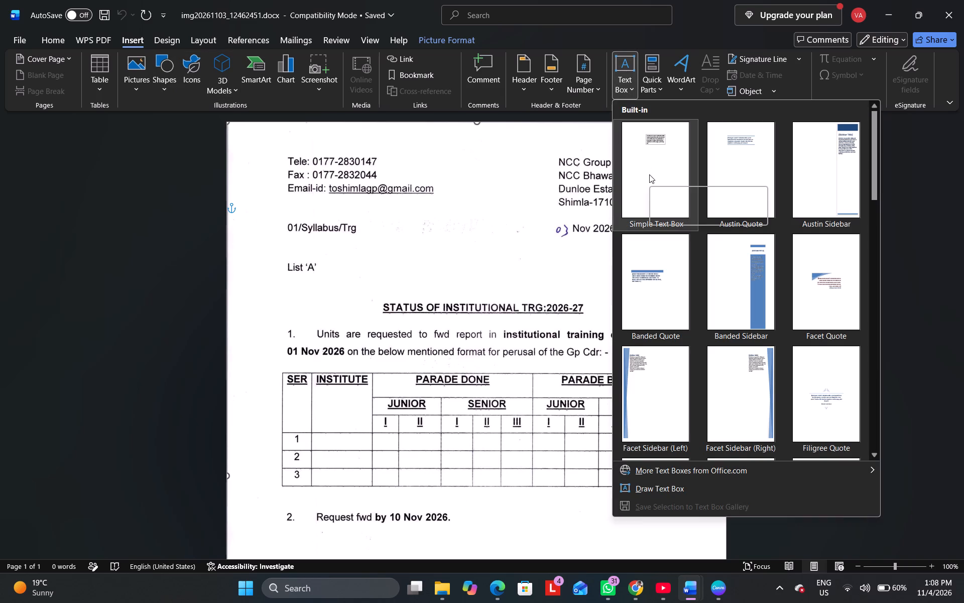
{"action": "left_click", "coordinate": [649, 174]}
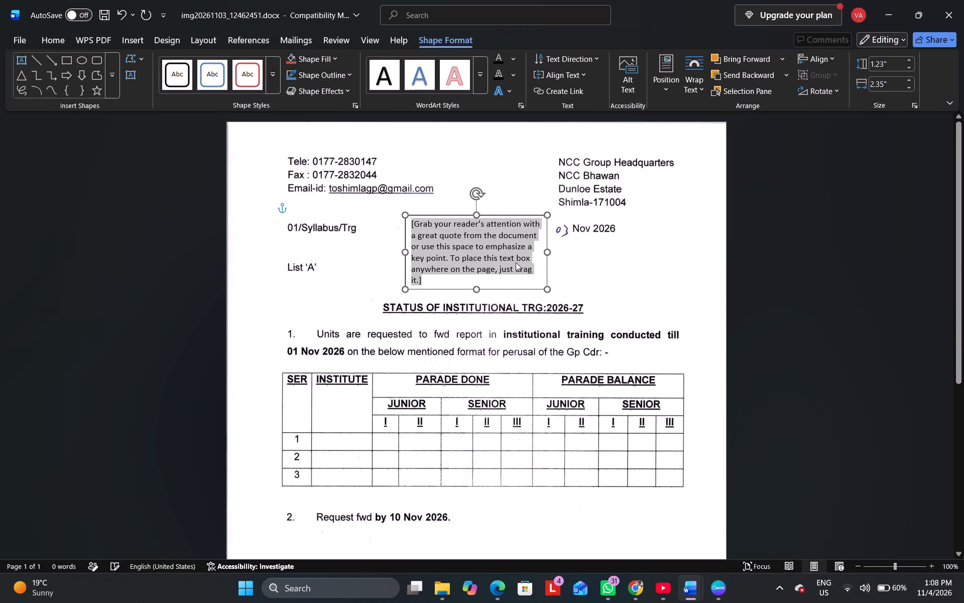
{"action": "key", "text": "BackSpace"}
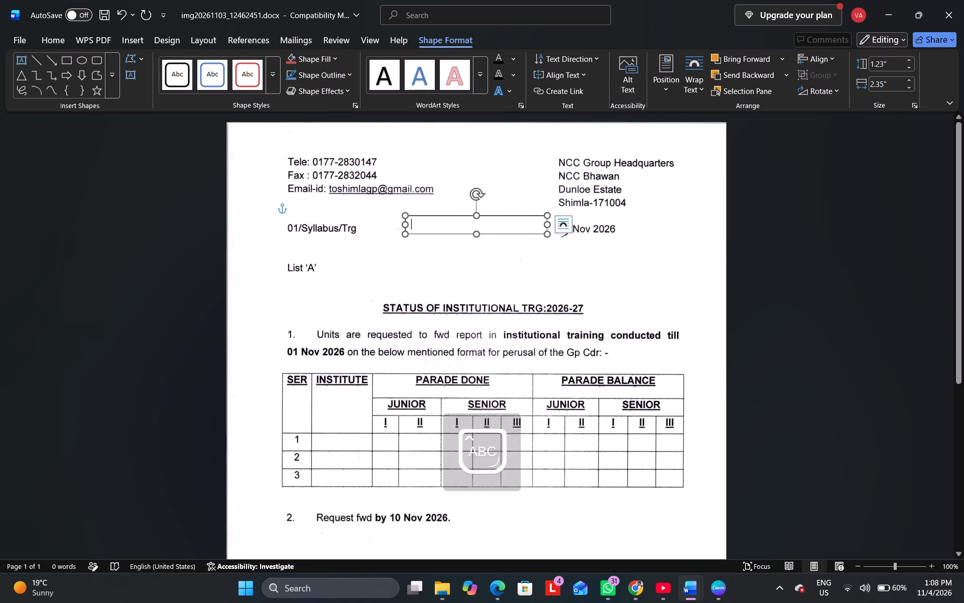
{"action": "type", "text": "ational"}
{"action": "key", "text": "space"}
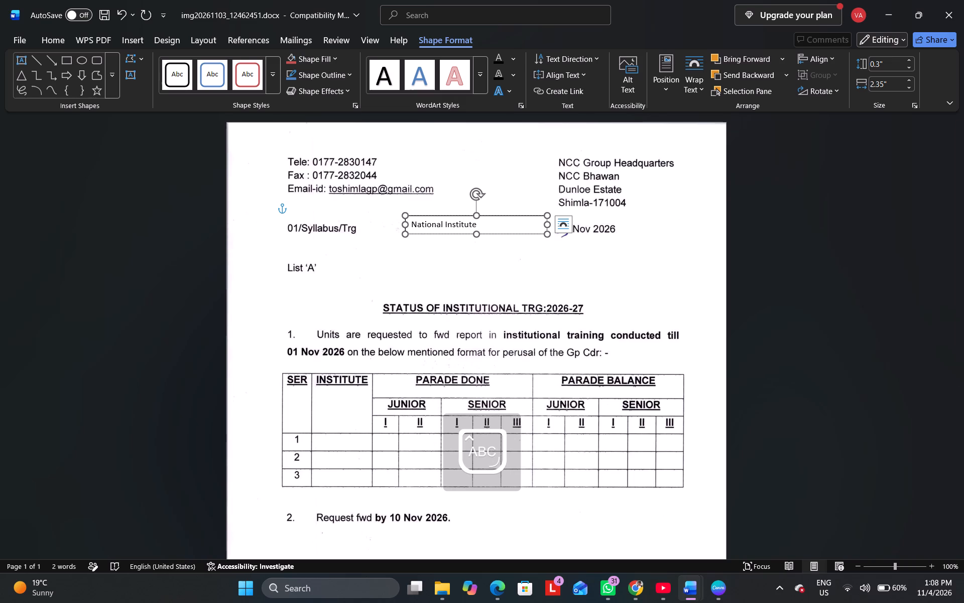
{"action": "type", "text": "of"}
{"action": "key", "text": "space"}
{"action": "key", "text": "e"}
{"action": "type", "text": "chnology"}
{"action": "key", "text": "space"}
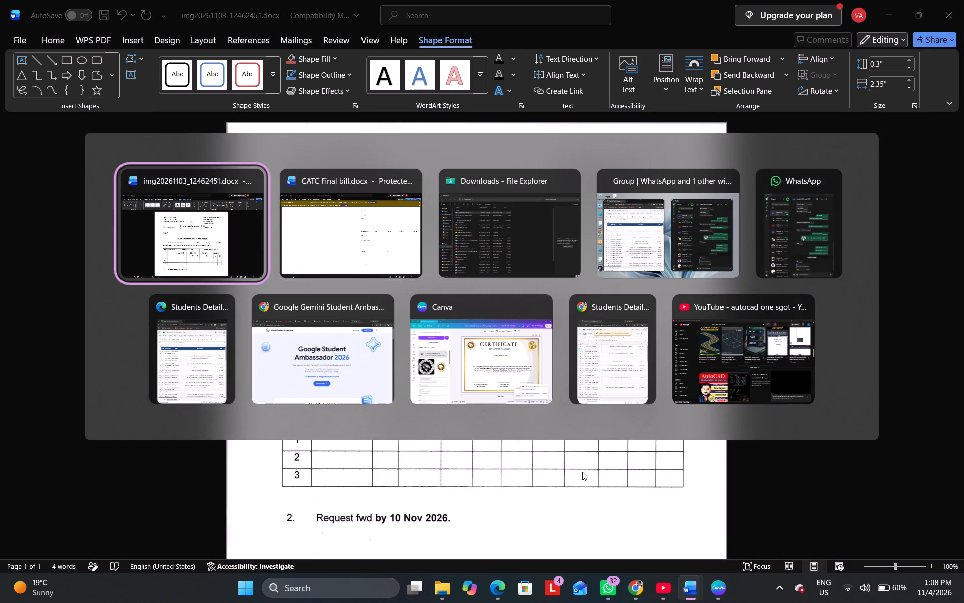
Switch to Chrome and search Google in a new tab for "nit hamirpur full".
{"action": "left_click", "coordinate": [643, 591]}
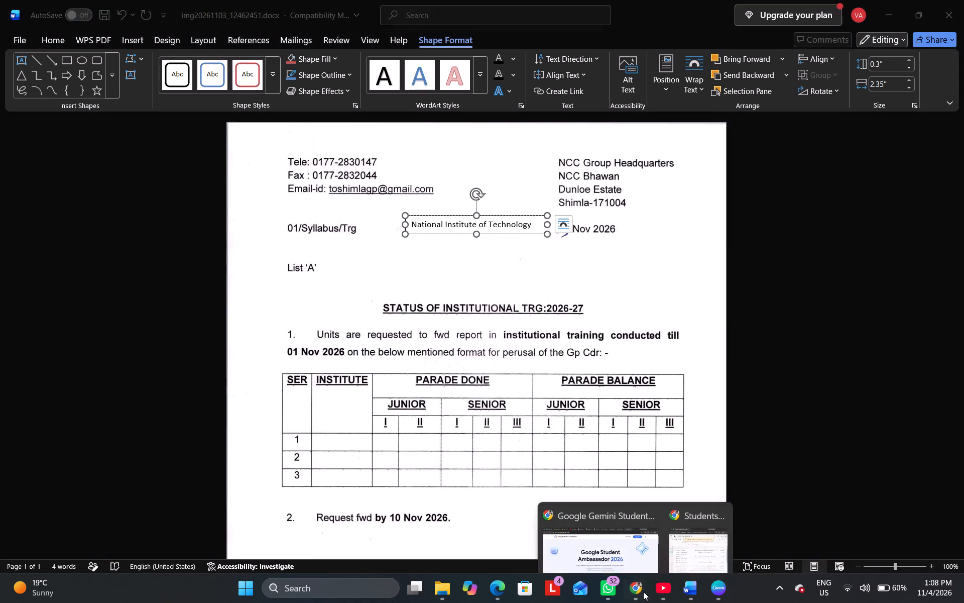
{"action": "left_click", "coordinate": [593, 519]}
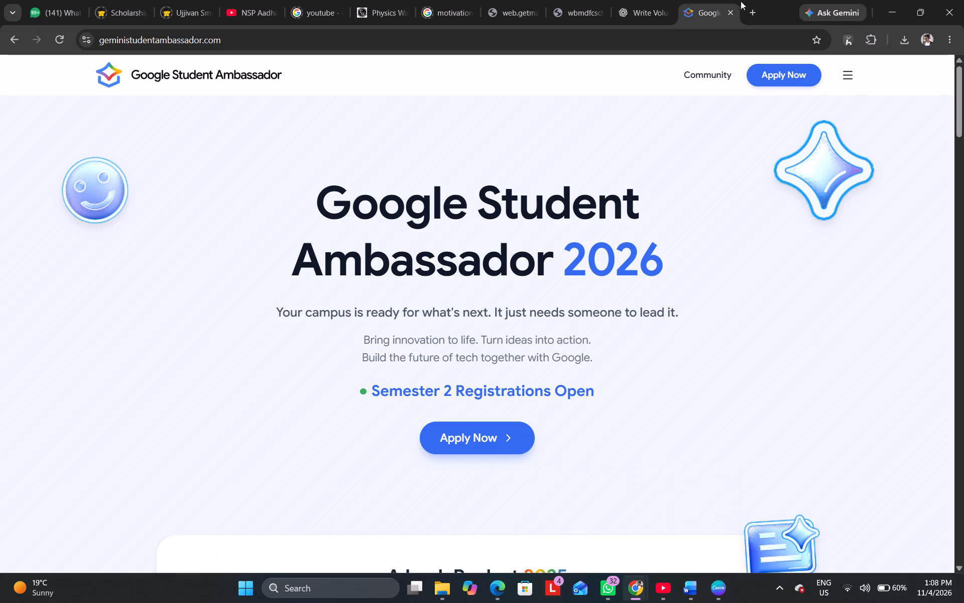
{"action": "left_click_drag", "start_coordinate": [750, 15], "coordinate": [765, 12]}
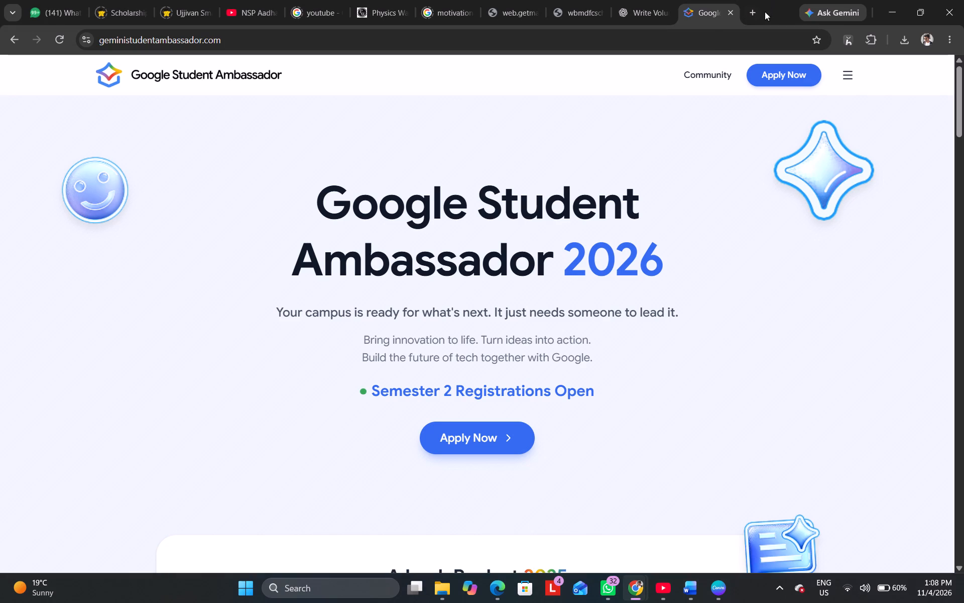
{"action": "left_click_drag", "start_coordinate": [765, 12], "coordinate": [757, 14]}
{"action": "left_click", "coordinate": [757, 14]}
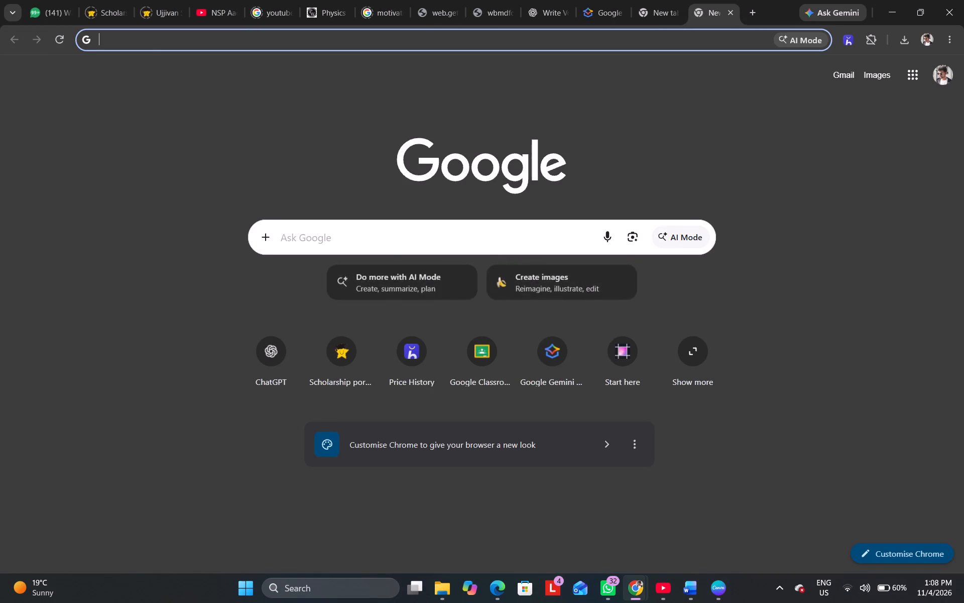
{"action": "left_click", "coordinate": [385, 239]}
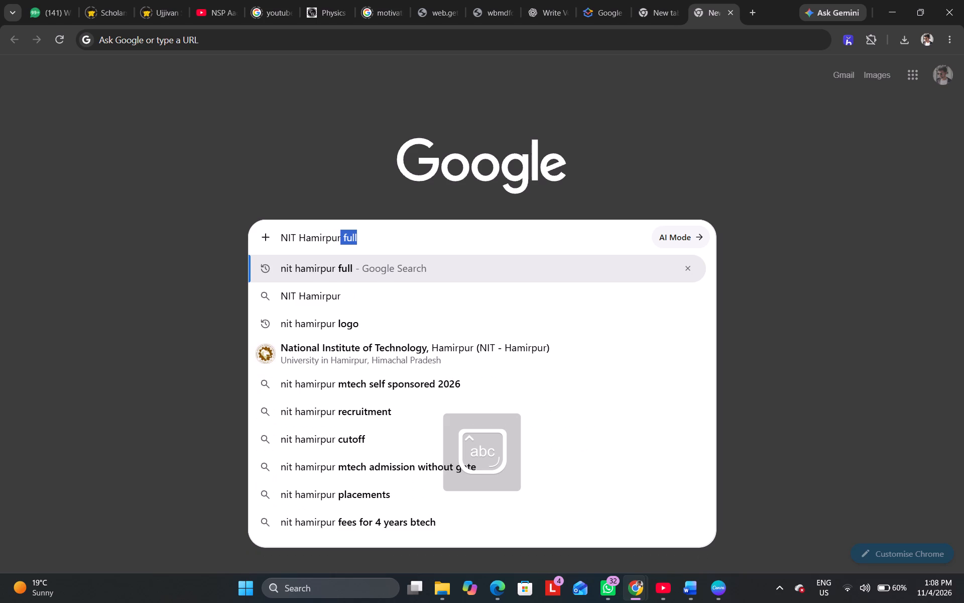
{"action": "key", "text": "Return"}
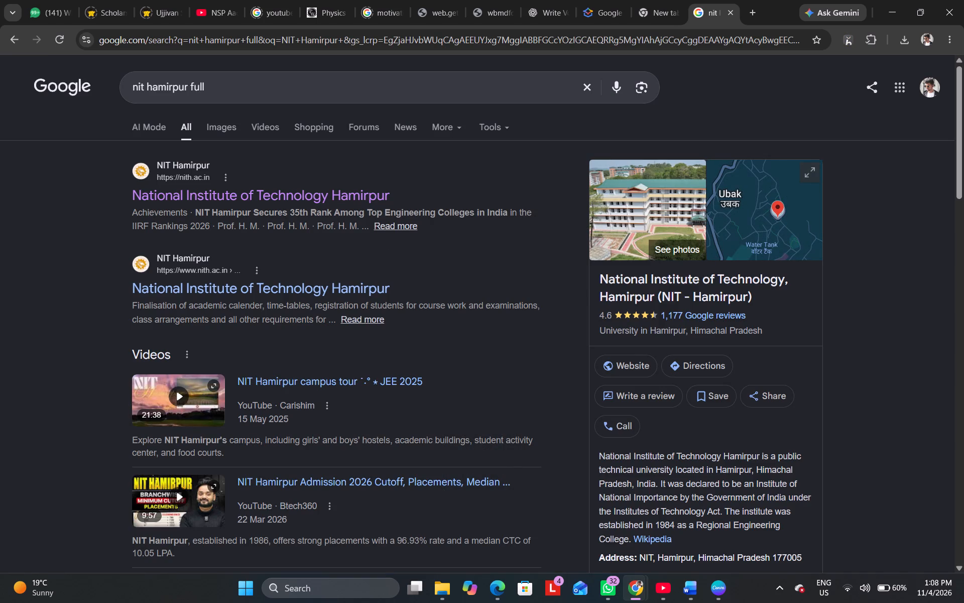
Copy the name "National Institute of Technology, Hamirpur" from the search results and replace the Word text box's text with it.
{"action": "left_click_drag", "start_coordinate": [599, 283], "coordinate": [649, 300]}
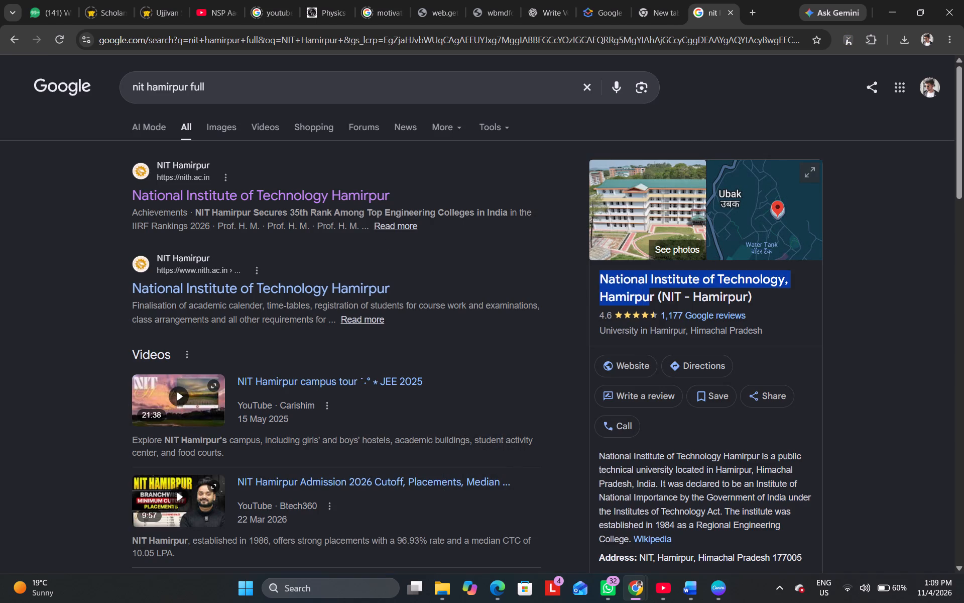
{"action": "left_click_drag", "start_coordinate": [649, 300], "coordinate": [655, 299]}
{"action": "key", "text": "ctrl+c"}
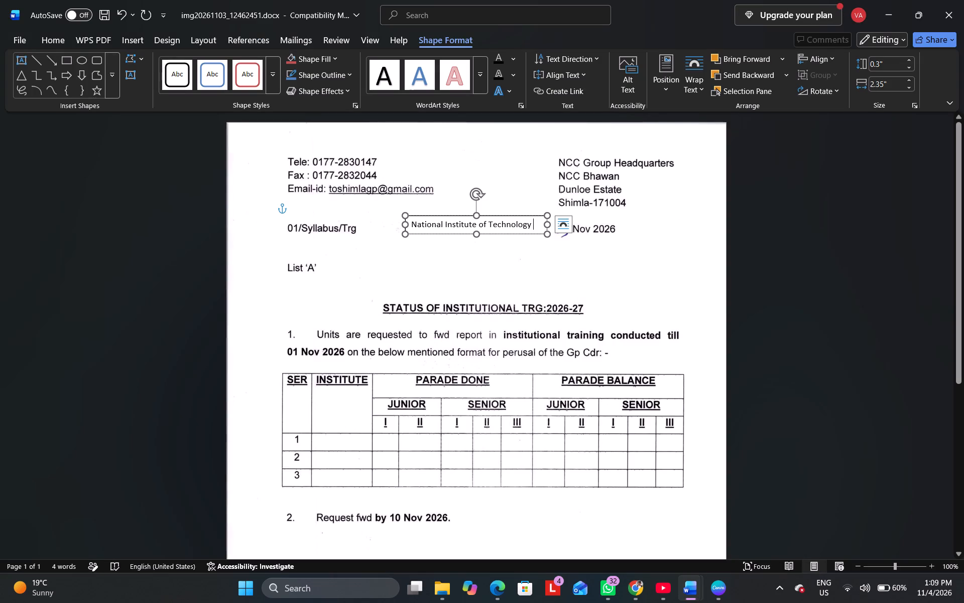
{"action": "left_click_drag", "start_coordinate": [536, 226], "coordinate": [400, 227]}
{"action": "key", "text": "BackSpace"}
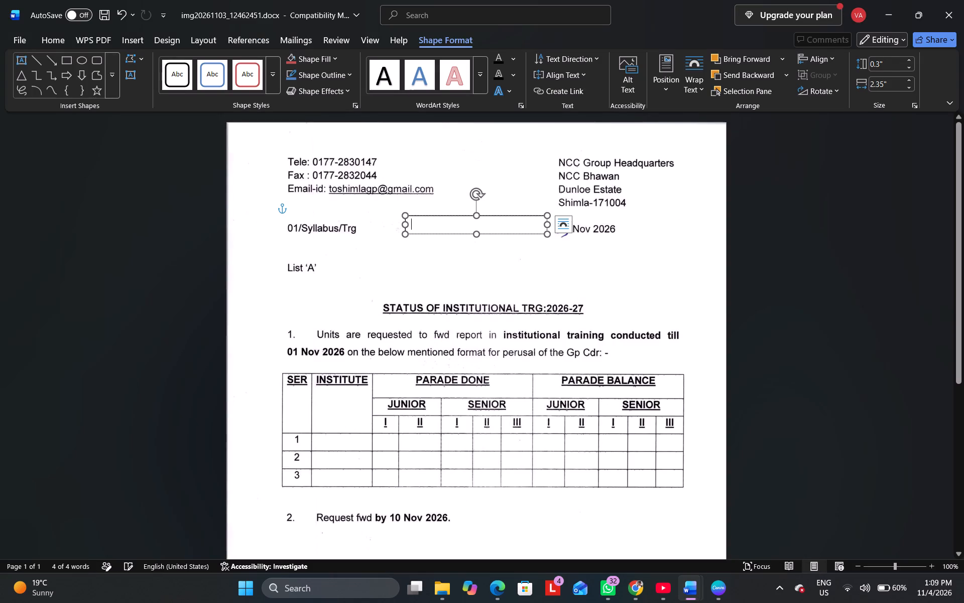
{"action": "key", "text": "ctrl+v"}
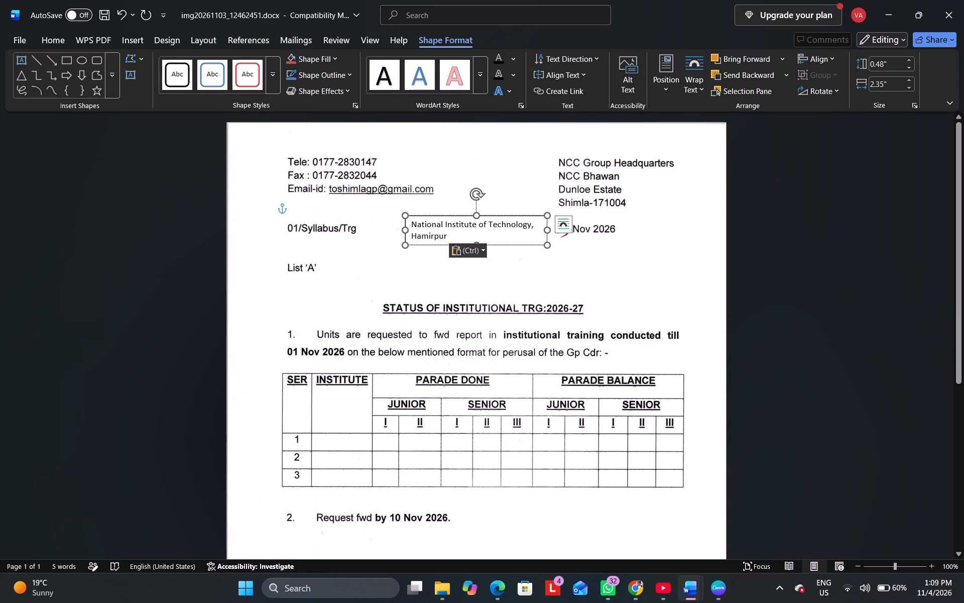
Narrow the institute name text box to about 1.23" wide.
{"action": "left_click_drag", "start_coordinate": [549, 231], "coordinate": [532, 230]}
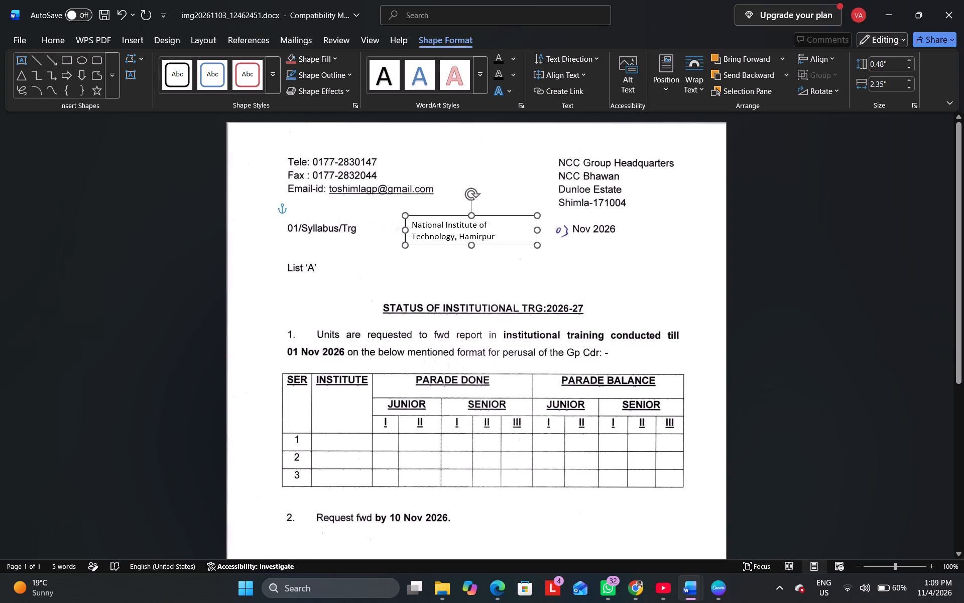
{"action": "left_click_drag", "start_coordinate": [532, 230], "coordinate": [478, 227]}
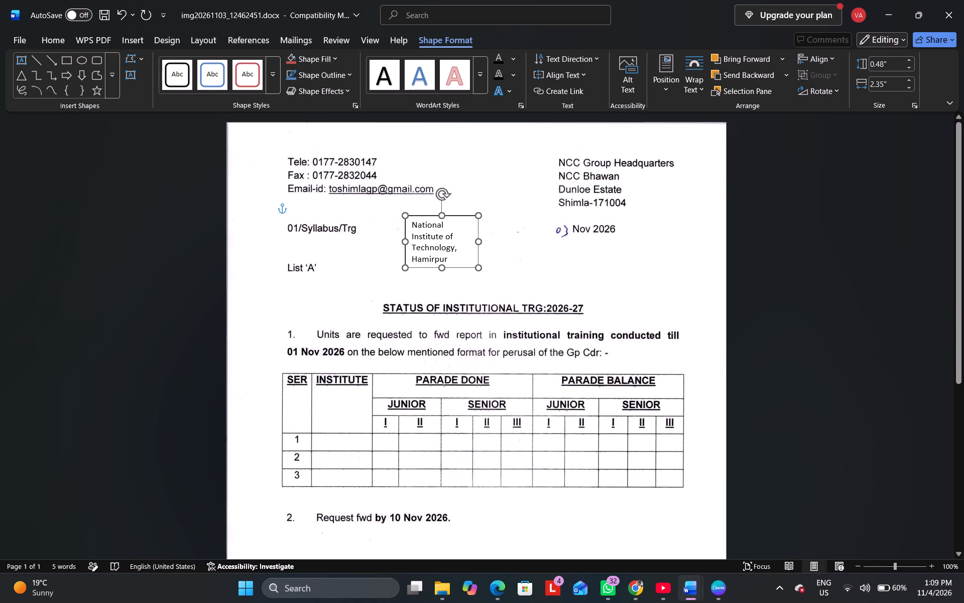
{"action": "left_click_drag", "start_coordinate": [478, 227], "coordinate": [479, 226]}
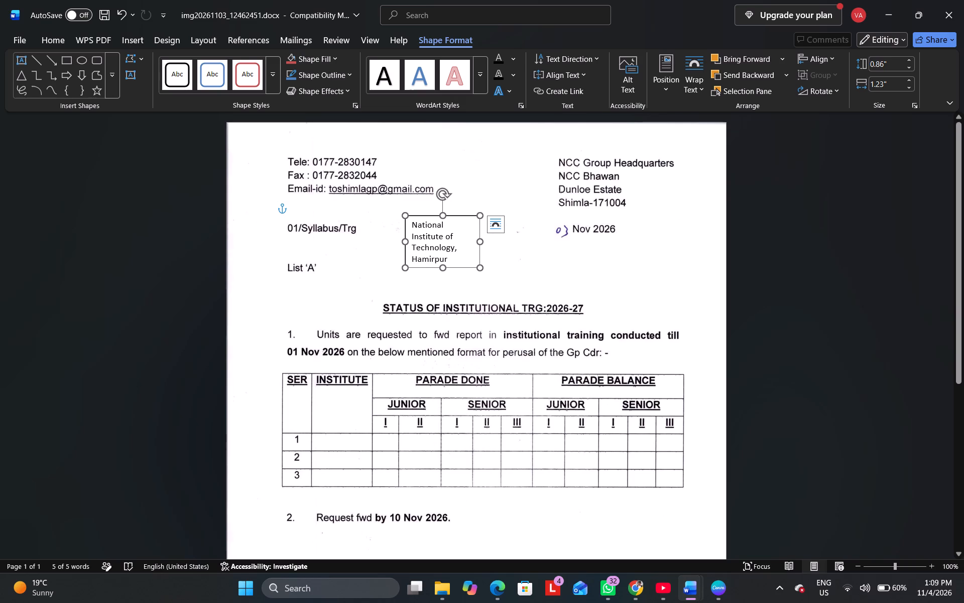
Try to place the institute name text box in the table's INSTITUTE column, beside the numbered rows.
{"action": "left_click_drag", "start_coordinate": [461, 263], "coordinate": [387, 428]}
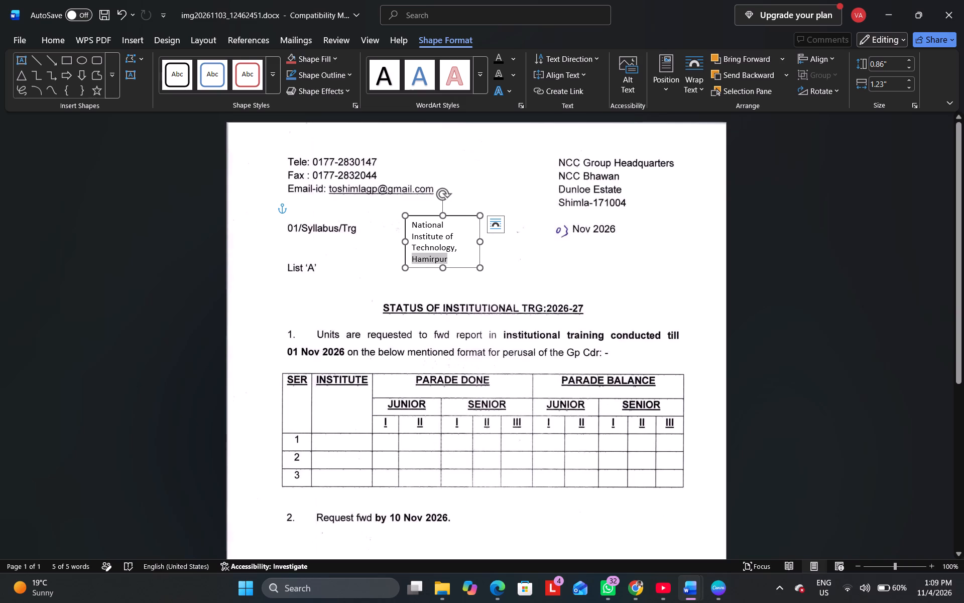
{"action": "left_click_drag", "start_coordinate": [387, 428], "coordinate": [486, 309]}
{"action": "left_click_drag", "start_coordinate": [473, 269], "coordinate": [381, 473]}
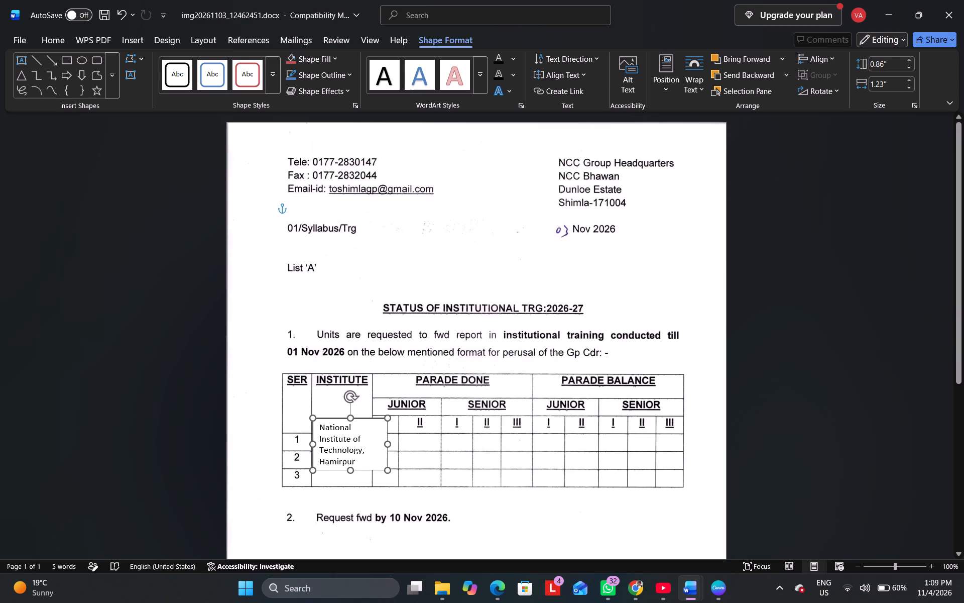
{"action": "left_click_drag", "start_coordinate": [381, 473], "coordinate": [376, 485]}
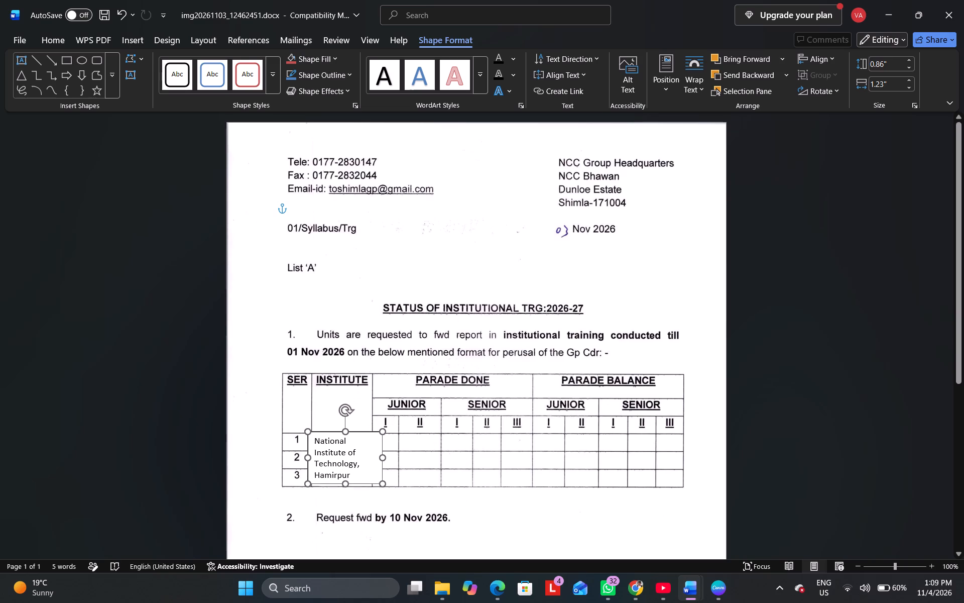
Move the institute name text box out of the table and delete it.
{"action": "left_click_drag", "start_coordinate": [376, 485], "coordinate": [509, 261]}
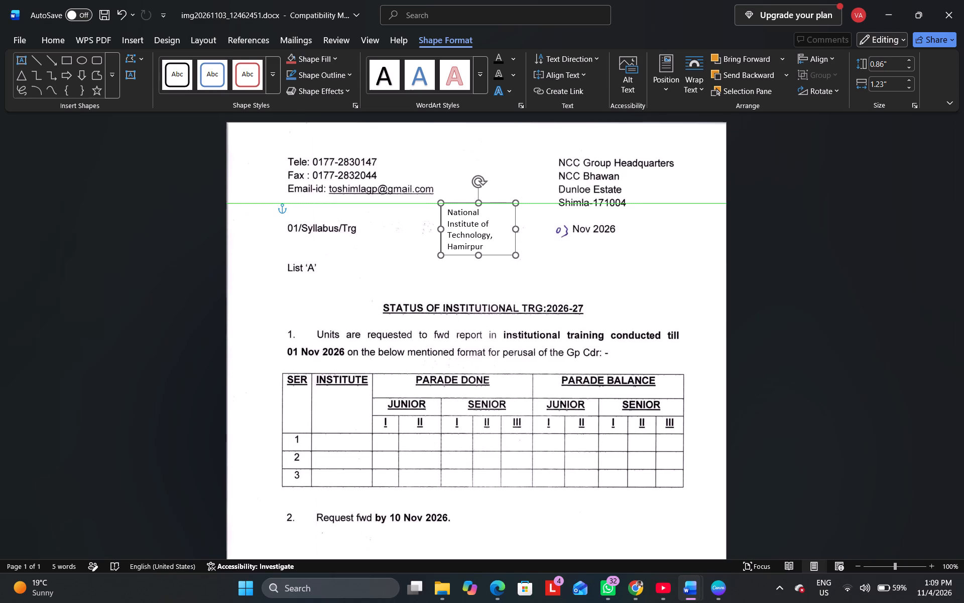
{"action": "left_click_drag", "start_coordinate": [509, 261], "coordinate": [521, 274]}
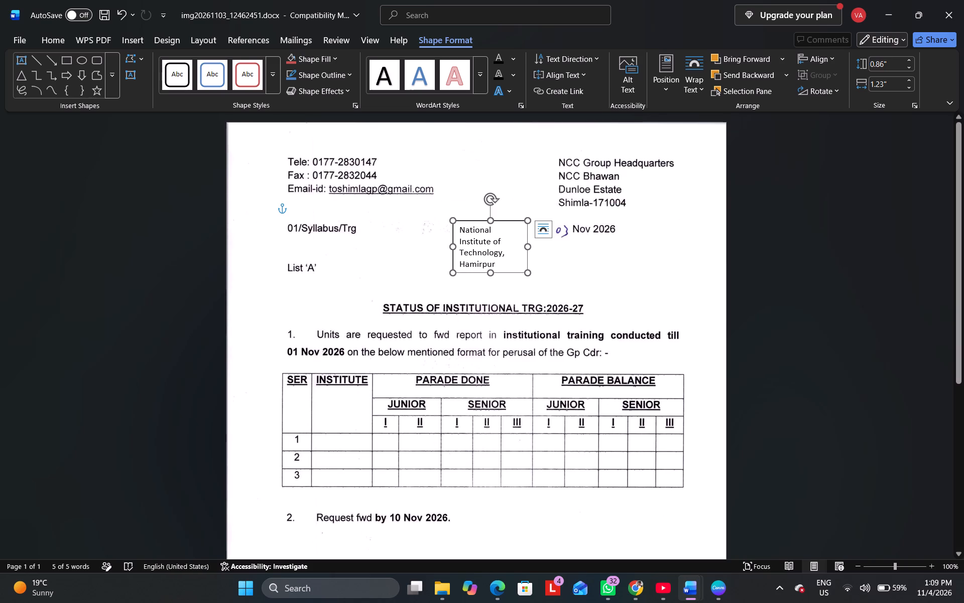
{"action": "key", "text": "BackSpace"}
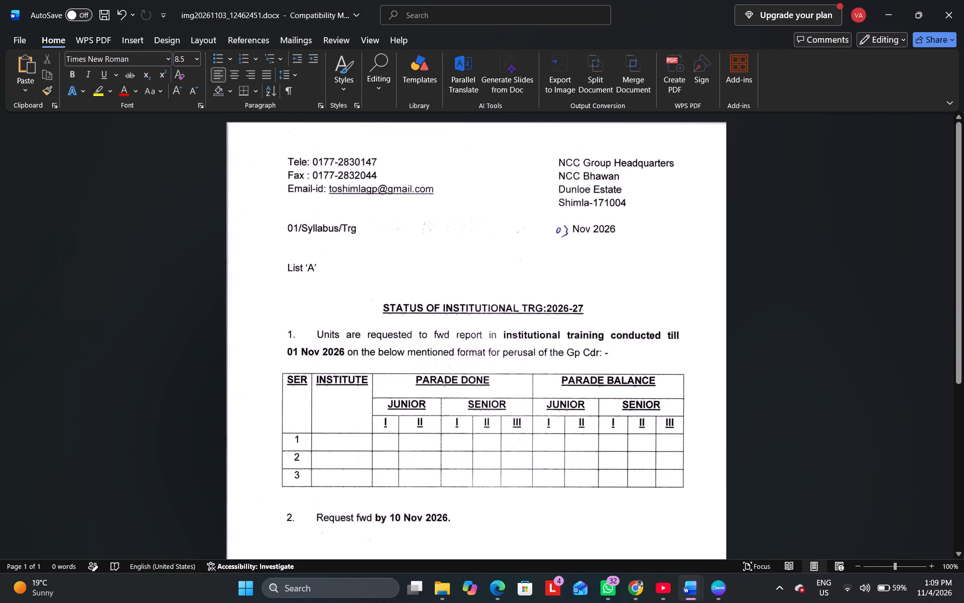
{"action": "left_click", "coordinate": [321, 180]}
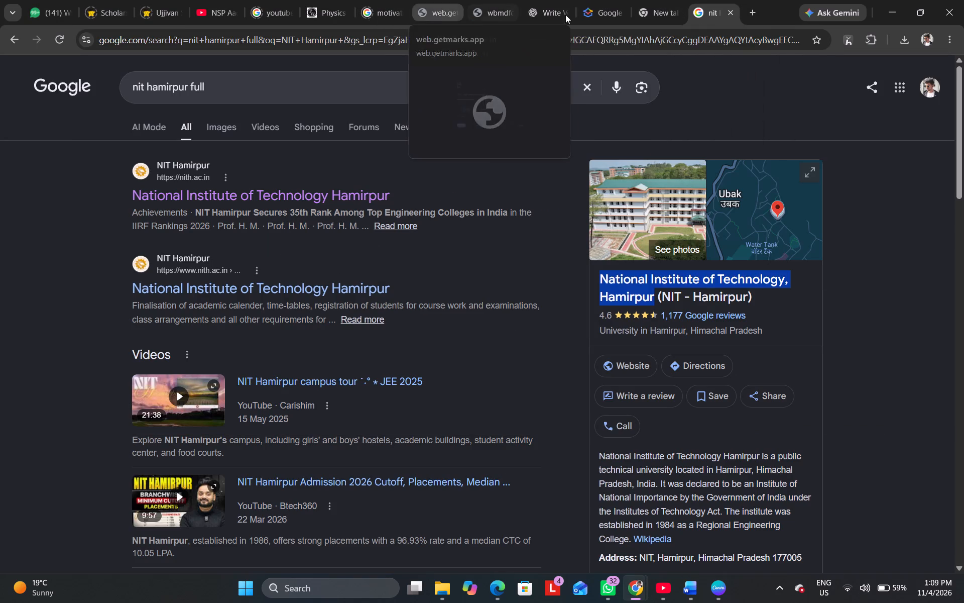
Search Google in Chrome for "convert pdf into word file" and open the iLovePDF PDF to Word converter.
{"action": "left_click", "coordinate": [641, 16]}
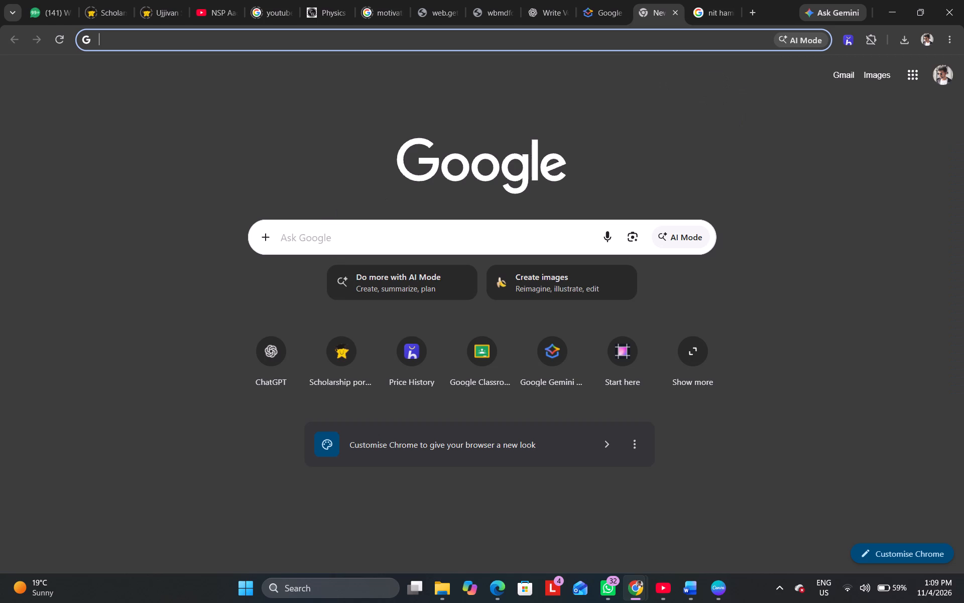
{"action": "left_click", "coordinate": [307, 228]}
{"action": "type", "text": "convert pdf into"}
{"action": "key", "text": "space"}
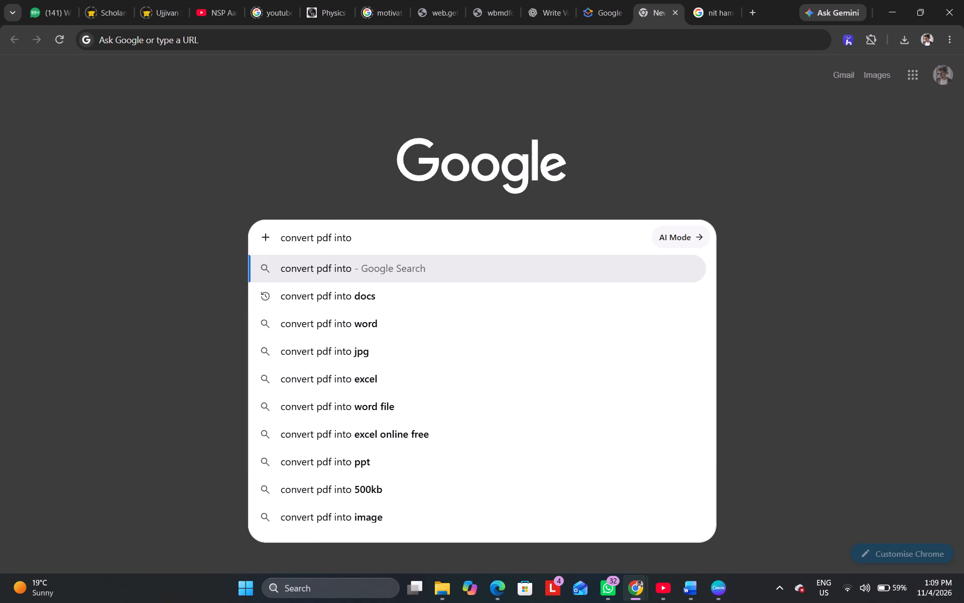
{"action": "type", "text": "word"}
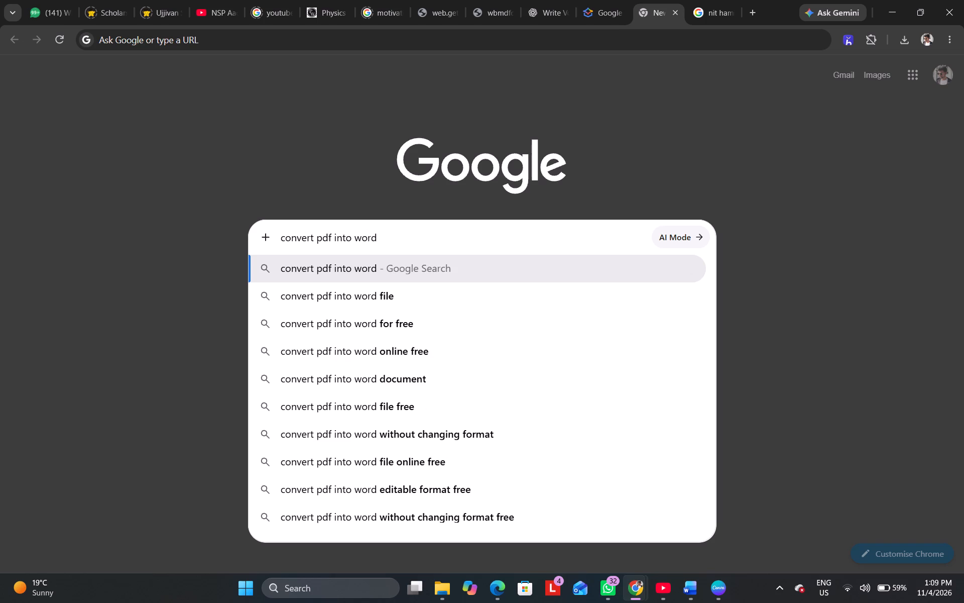
{"action": "left_click", "coordinate": [388, 301]}
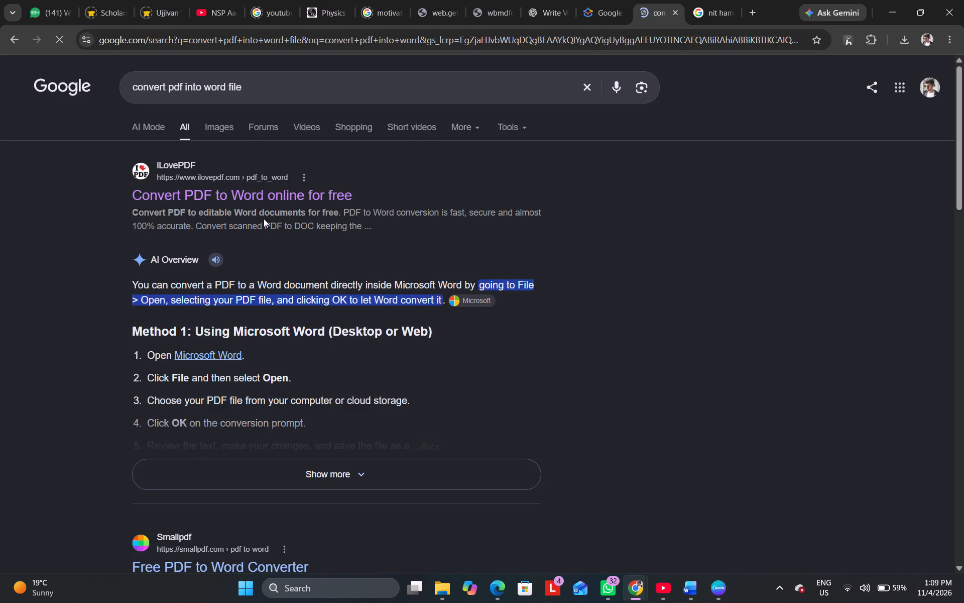
{"action": "left_click", "coordinate": [260, 192]}
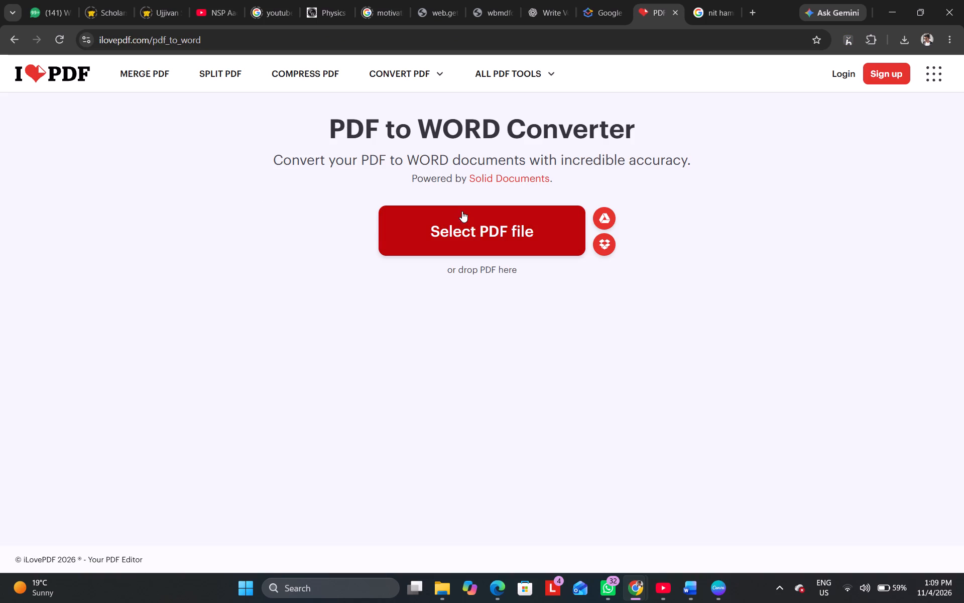
Load img20261103_12462451.pdf from the Desktop folder into the PDF to Word converter.
{"action": "left_click", "coordinate": [462, 211]}
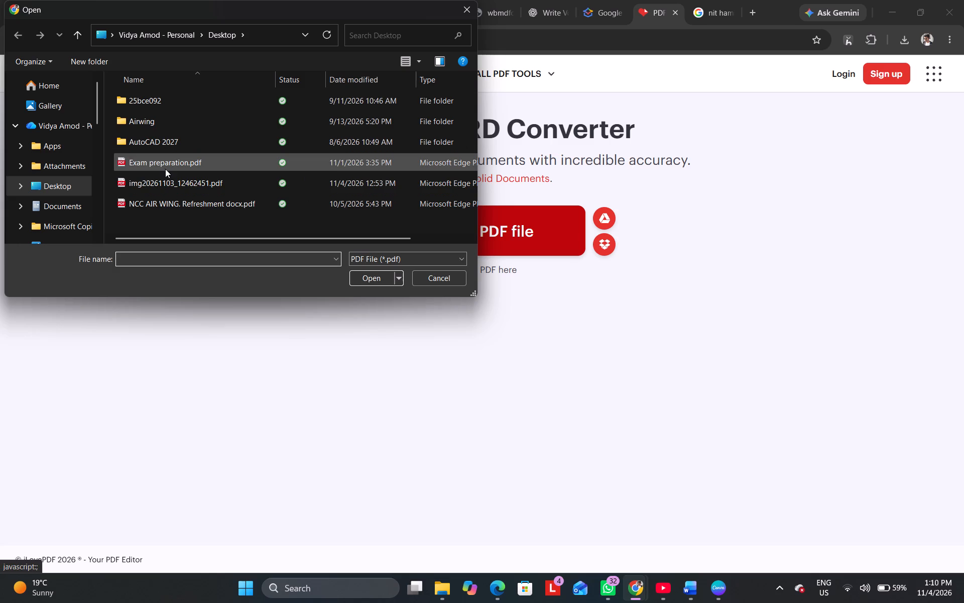
{"action": "left_click", "coordinate": [167, 183]}
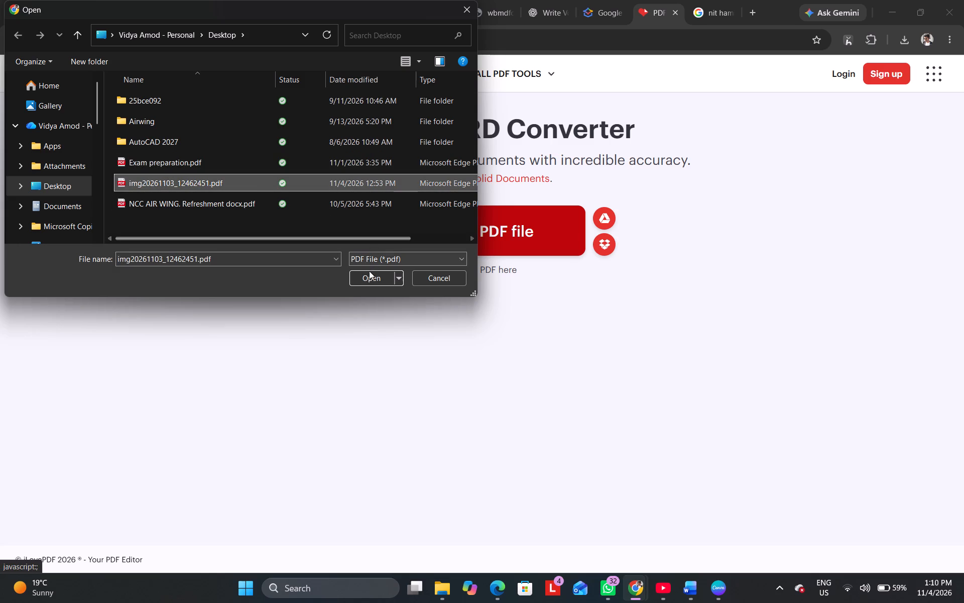
{"action": "left_click", "coordinate": [365, 278]}
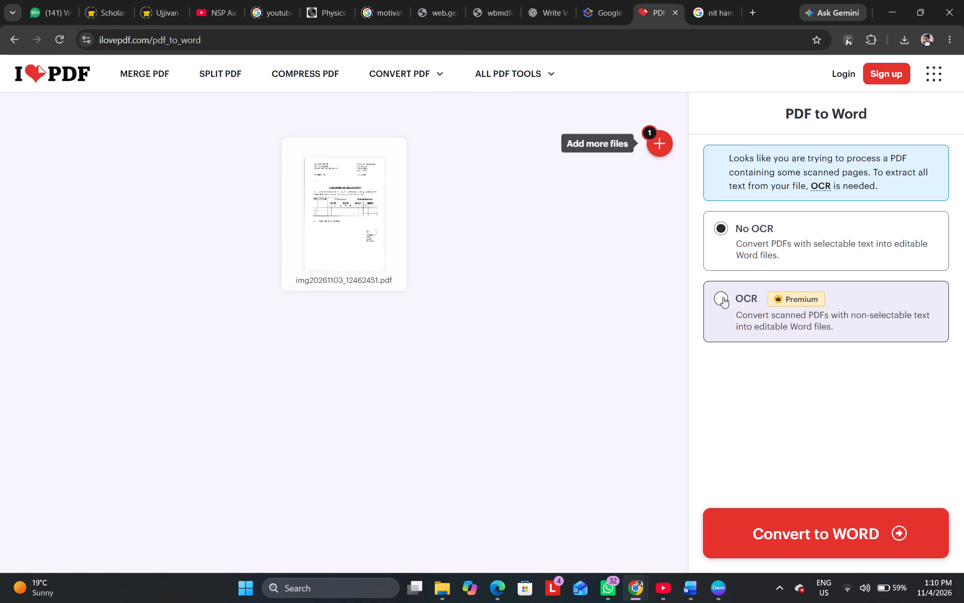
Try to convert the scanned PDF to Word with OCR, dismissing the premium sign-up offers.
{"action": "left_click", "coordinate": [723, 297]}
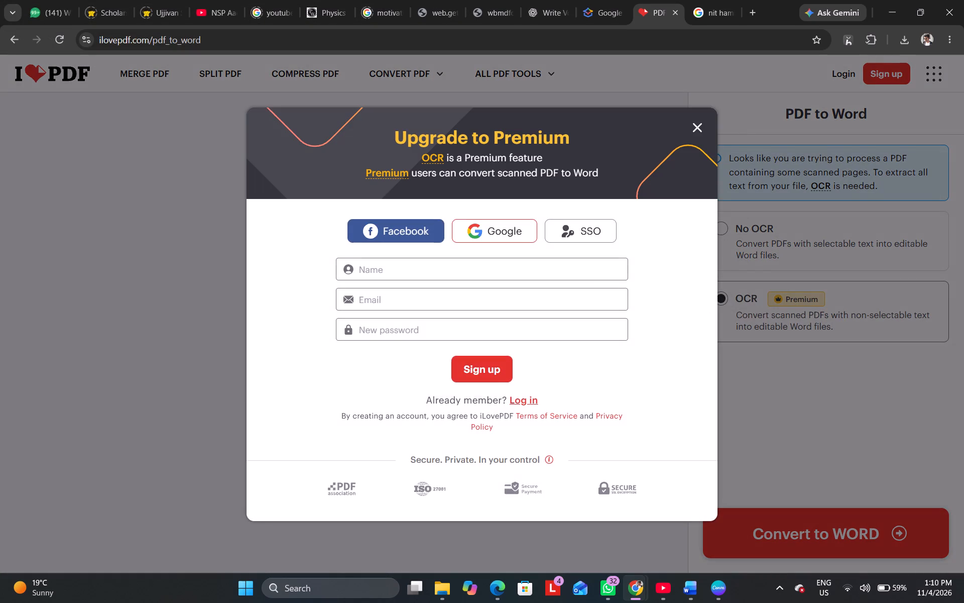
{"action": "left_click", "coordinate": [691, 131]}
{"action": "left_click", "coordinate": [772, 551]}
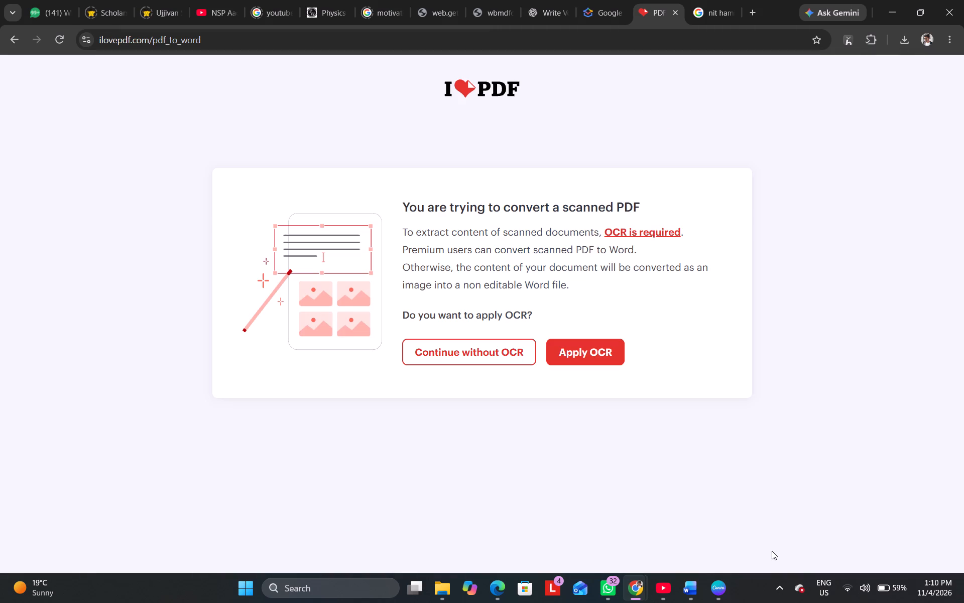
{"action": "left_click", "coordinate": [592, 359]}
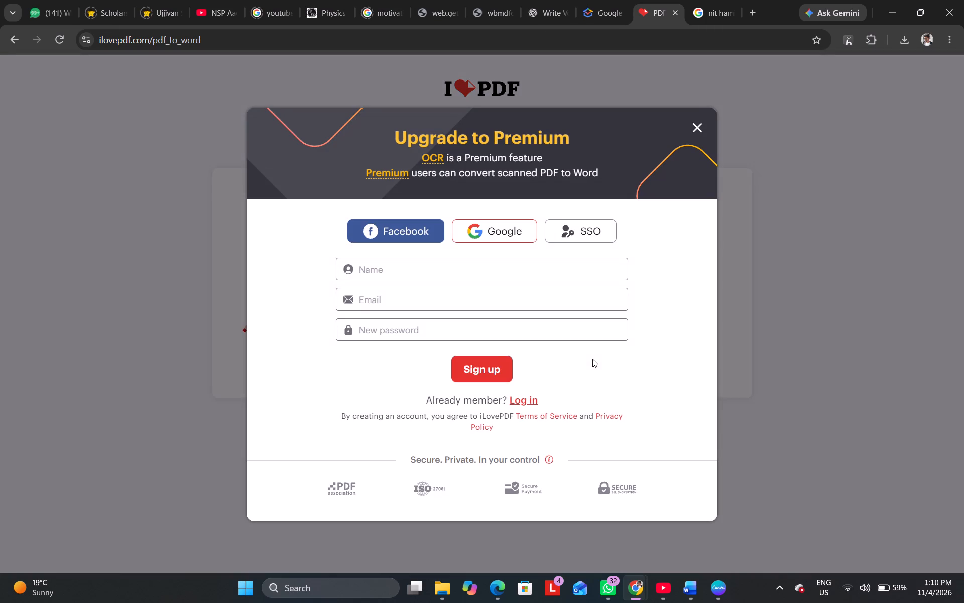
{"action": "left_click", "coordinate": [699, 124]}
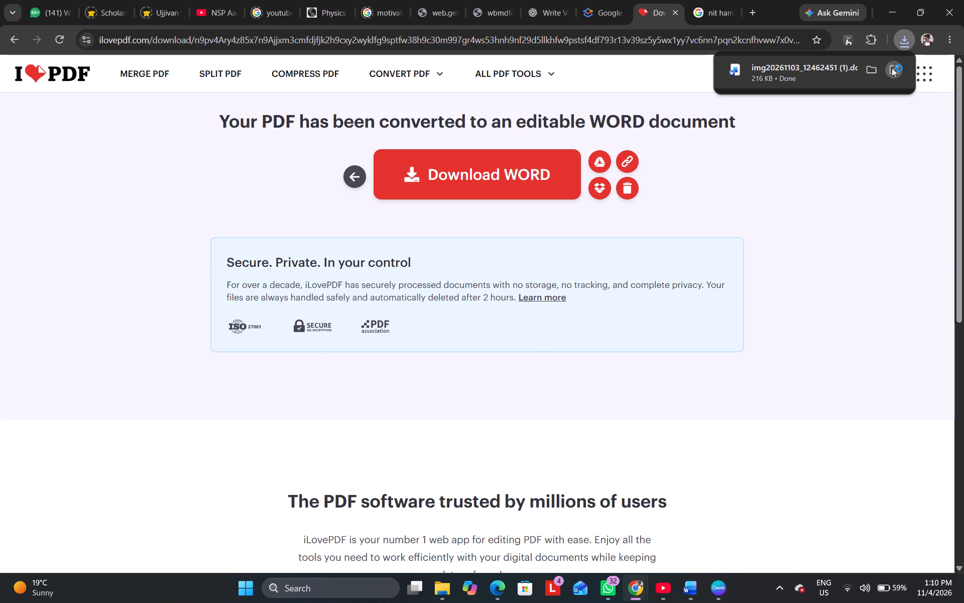
{"action": "scroll", "coordinate": [536, 382], "scroll_direction": "up", "scroll_amount": 3}
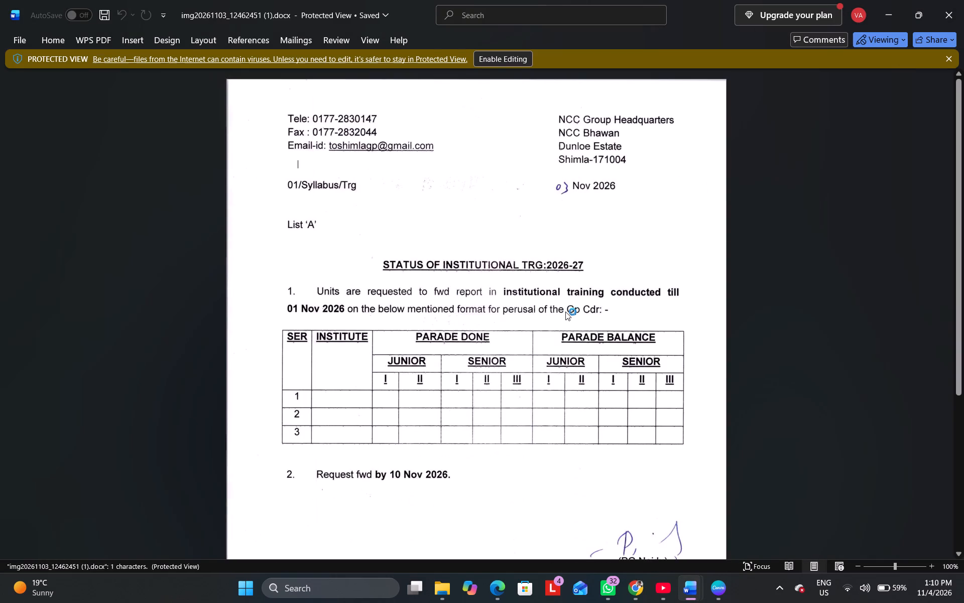
{"action": "left_click", "coordinate": [513, 64]}
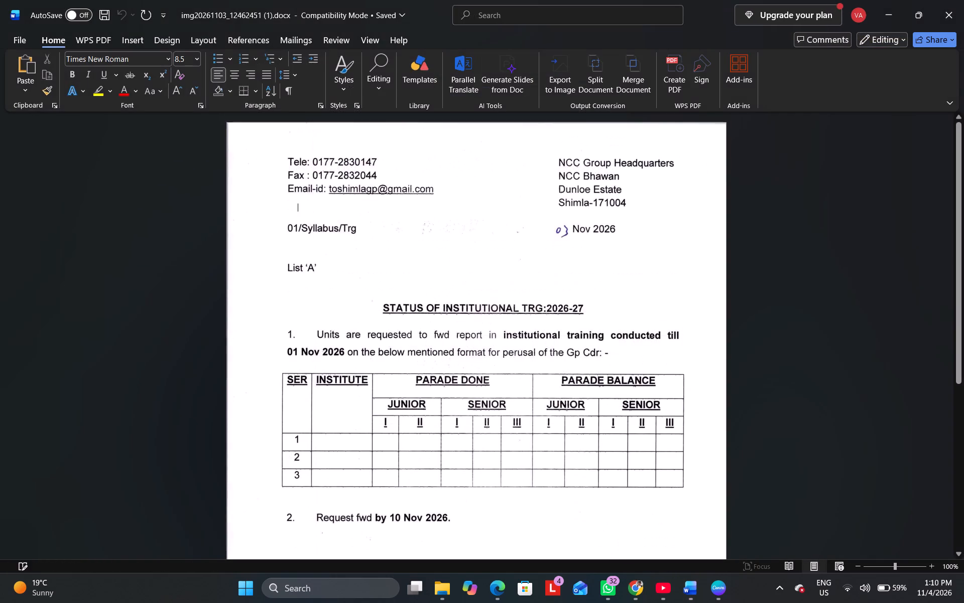
Move the scanned page picture slightly to the left on the page, keeping its original height position.
{"action": "left_click", "coordinate": [310, 408]}
{"action": "double_click", "coordinate": [310, 408]}
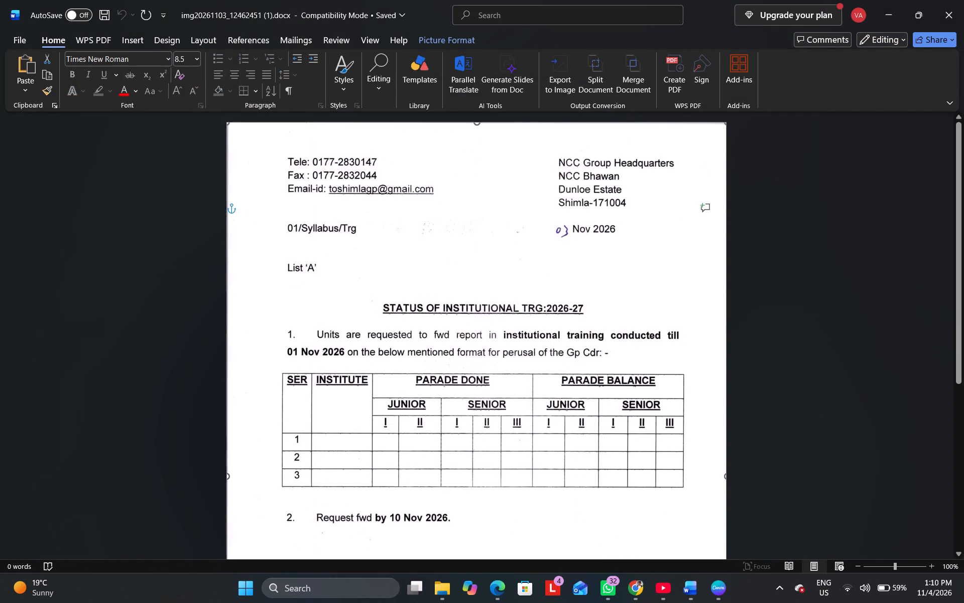
{"action": "left_click_drag", "start_coordinate": [310, 408], "coordinate": [243, 388]}
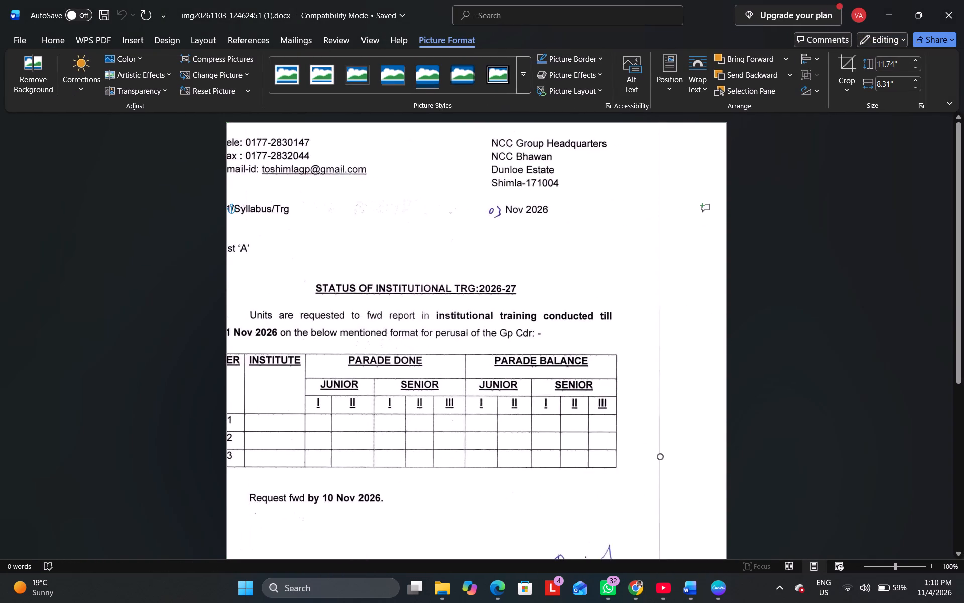
{"action": "left_click_drag", "start_coordinate": [243, 388], "coordinate": [289, 414]}
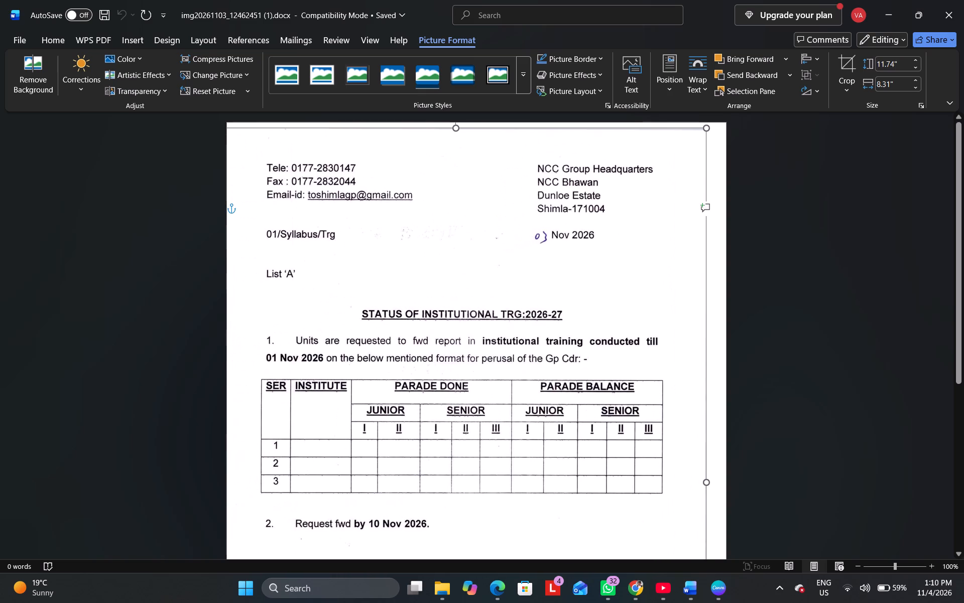
{"action": "left_click_drag", "start_coordinate": [289, 414], "coordinate": [289, 406]}
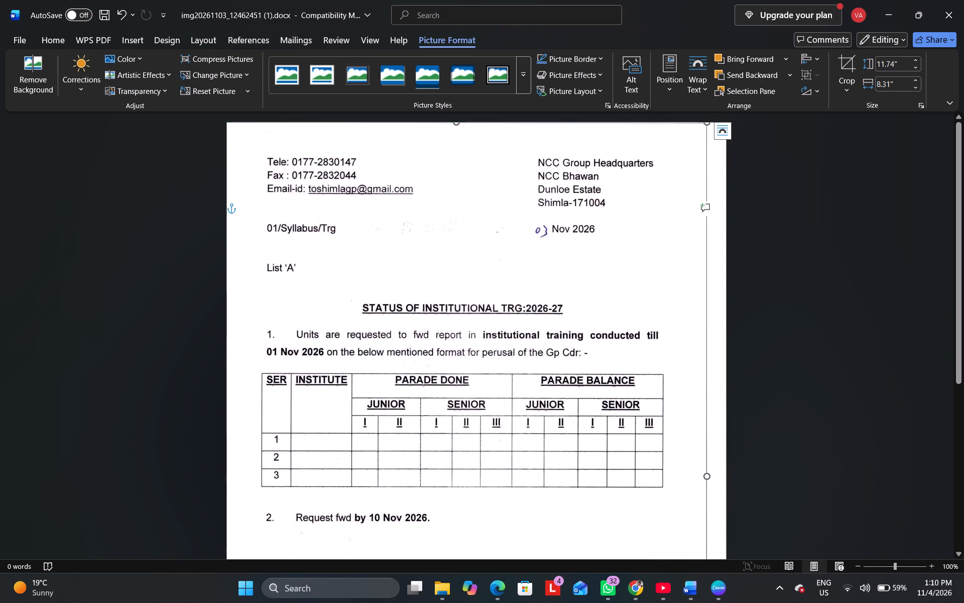
Check whether the converted page's table and header text can be edited, and look over the page down to the signature block.
{"action": "double_click", "coordinate": [289, 406]}
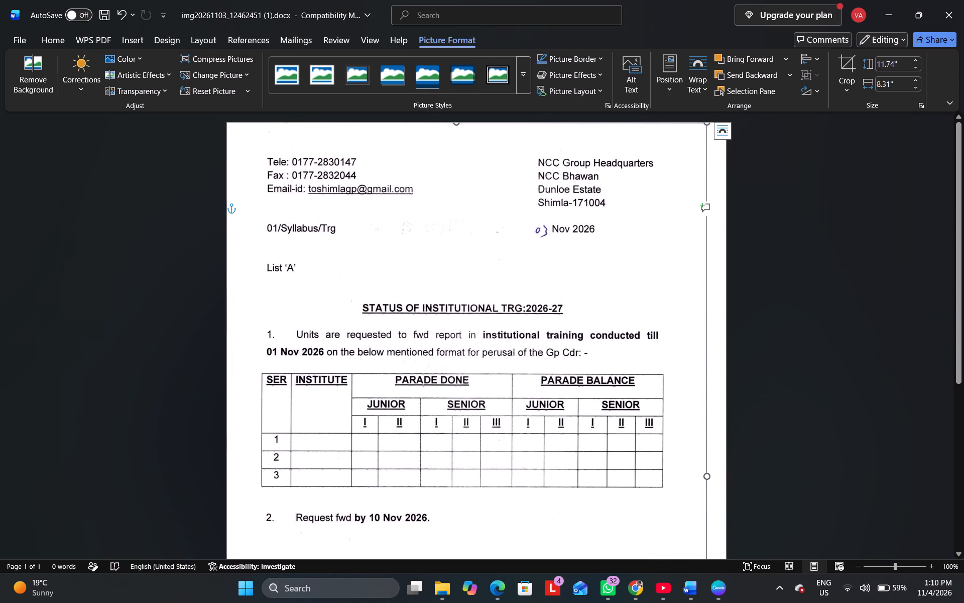
{"action": "left_click", "coordinate": [314, 189]}
{"action": "double_click", "coordinate": [314, 189]}
{"action": "scroll", "coordinate": [314, 189], "scroll_direction": "down", "scroll_amount": 1}
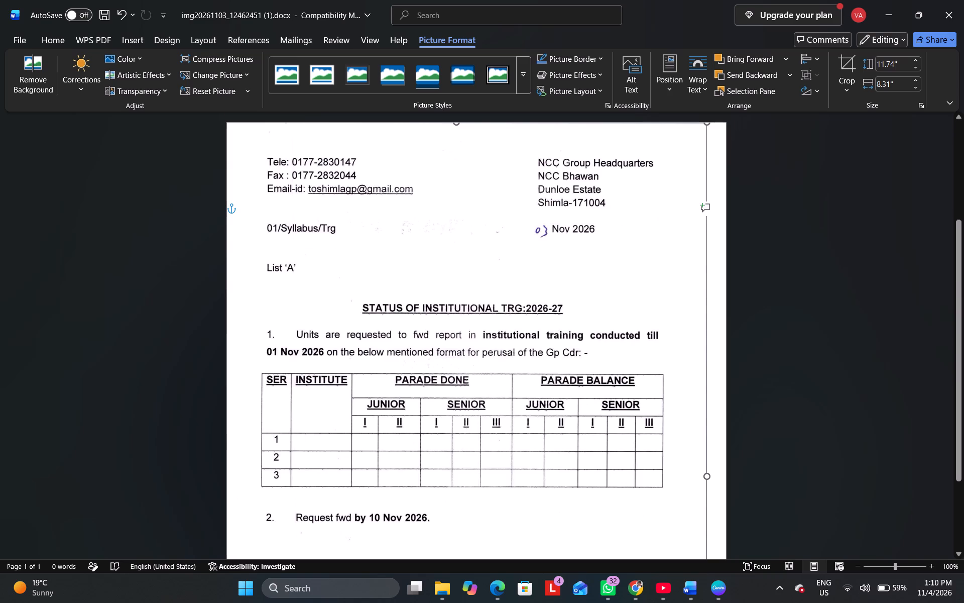
{"action": "scroll", "coordinate": [314, 189], "scroll_direction": "down", "scroll_amount": 2}
{"action": "scroll", "coordinate": [314, 189], "scroll_direction": "up", "scroll_amount": 2}
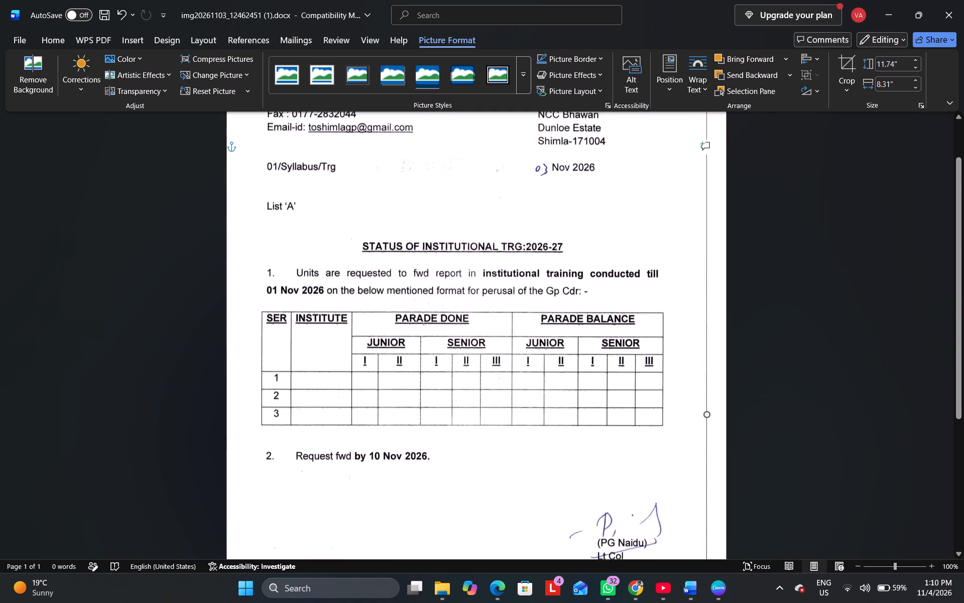
{"action": "scroll", "coordinate": [314, 189], "scroll_direction": "down", "scroll_amount": 2, "text": "ctrl"}
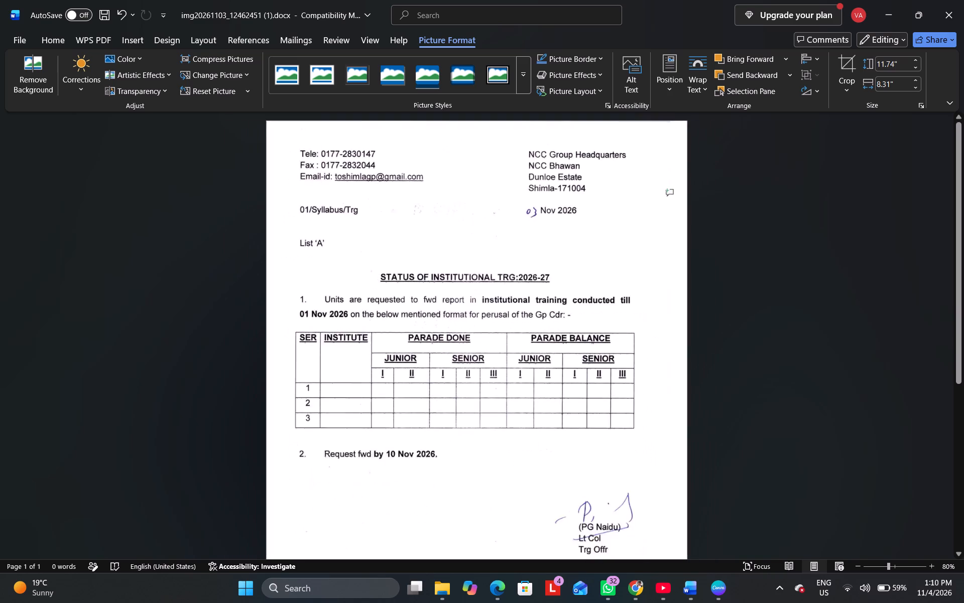
{"action": "scroll", "coordinate": [314, 189], "scroll_direction": "down", "scroll_amount": 1}
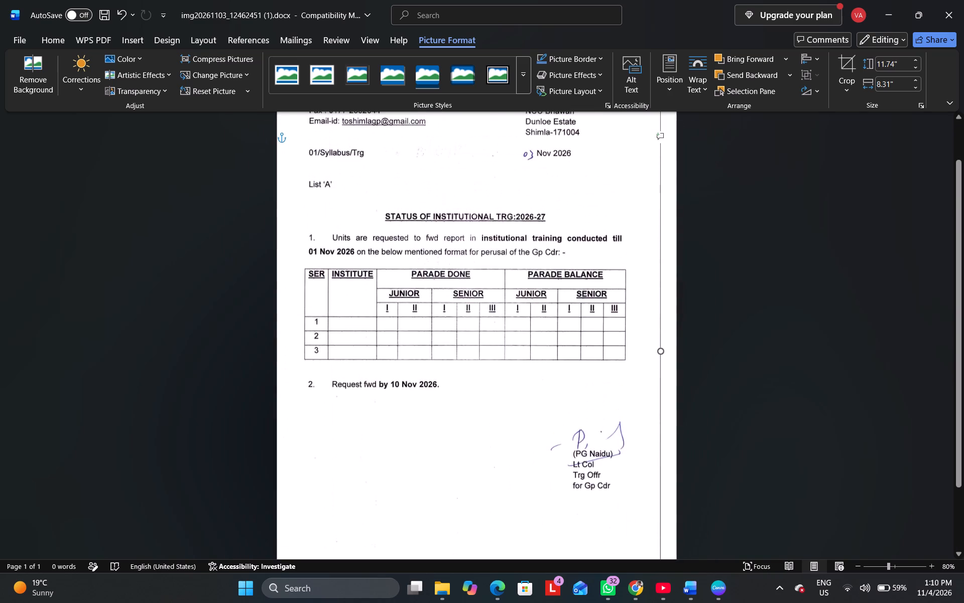
{"action": "scroll", "coordinate": [314, 189], "scroll_direction": "down", "scroll_amount": 1, "text": "ctrl"}
{"action": "scroll", "coordinate": [314, 189], "scroll_direction": "up", "scroll_amount": 1}
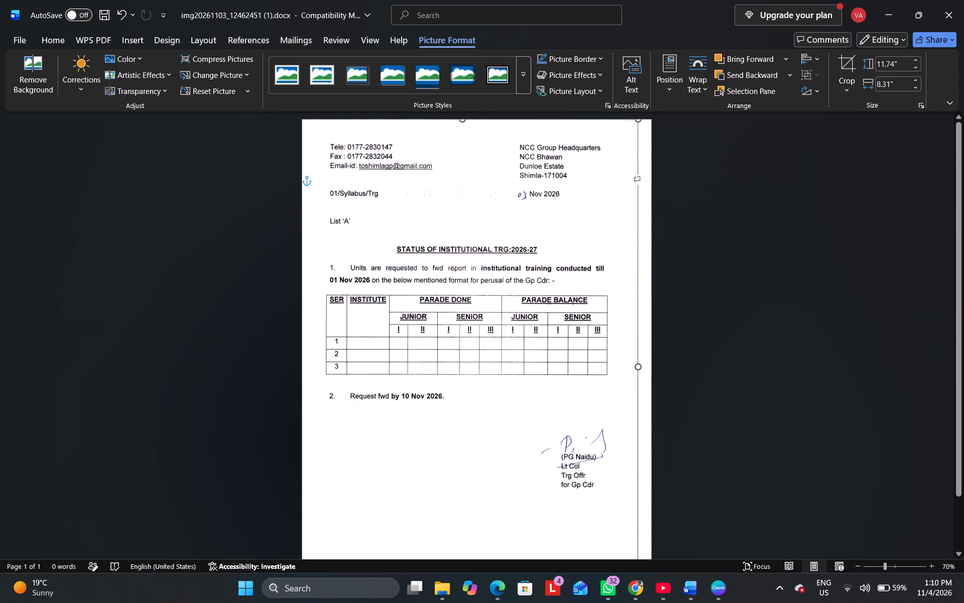
{"action": "scroll", "coordinate": [314, 189], "scroll_direction": "up", "scroll_amount": 1}
{"action": "scroll", "coordinate": [397, 382], "scroll_direction": "up", "scroll_amount": 2}
{"action": "left_click", "coordinate": [435, 467]}
{"action": "left_click", "coordinate": [186, 431]}
{"action": "left_click", "coordinate": [821, 365]}
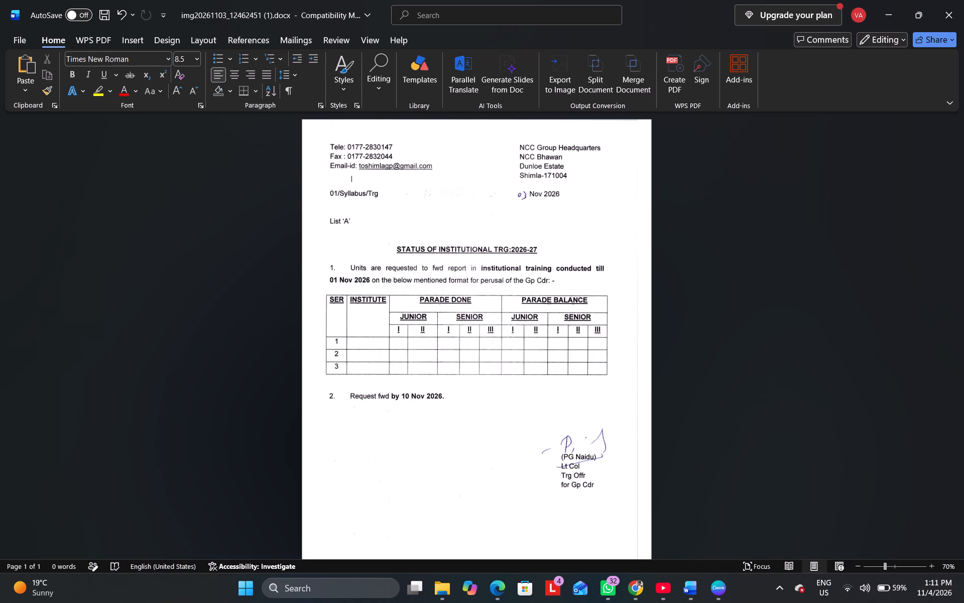
Capture a screenshot of the letter from the contact header down to the signature block.
{"action": "key", "text": "shift+super+s"}
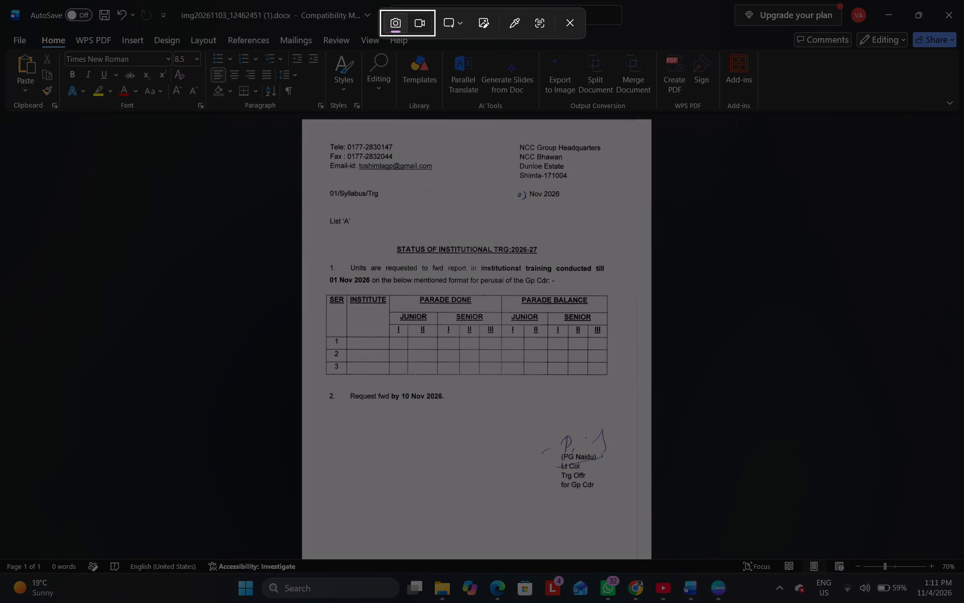
{"action": "left_click_drag", "start_coordinate": [318, 137], "coordinate": [372, 230]}
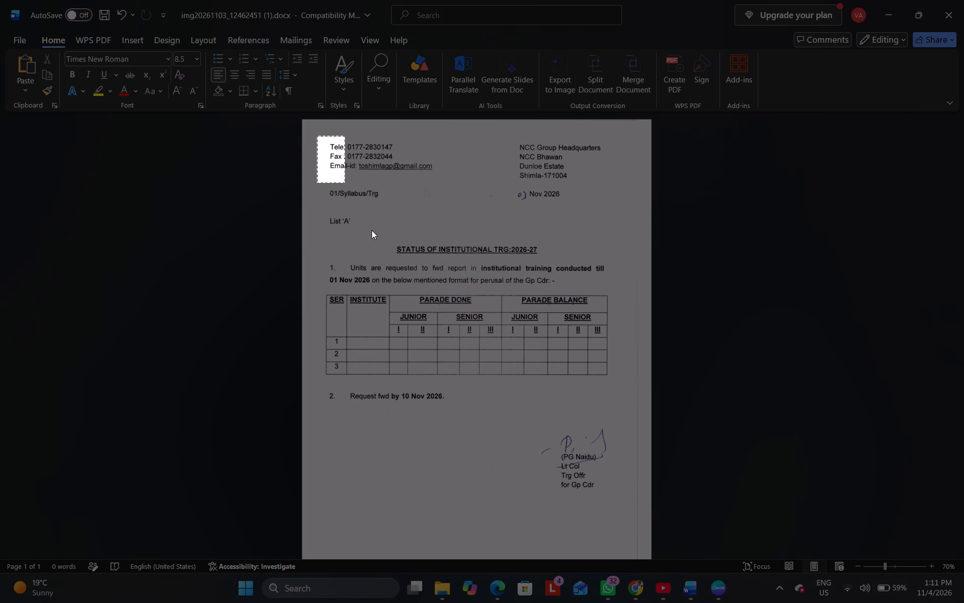
{"action": "left_click_drag", "start_coordinate": [372, 230], "coordinate": [634, 505]}
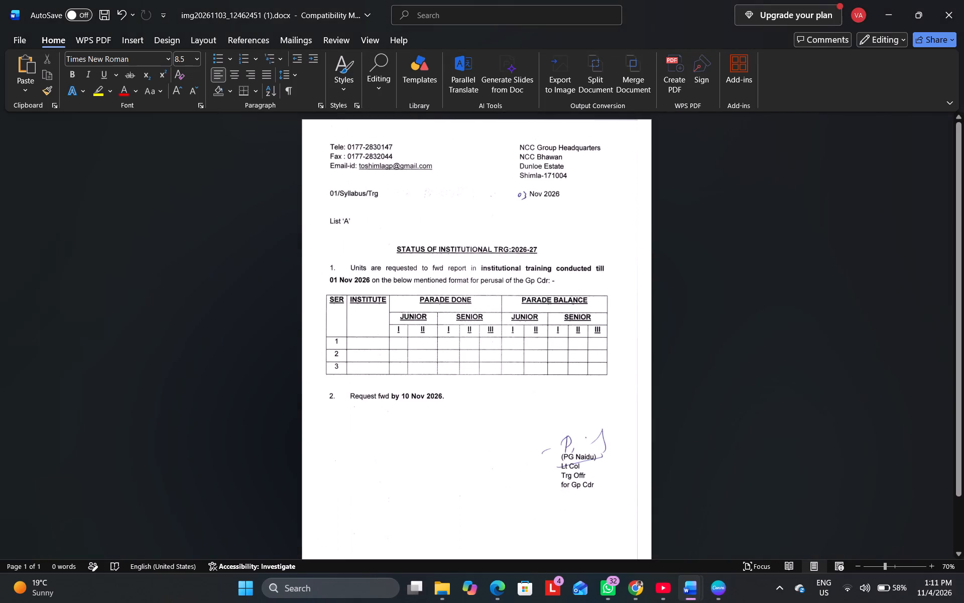
{"action": "left_click", "coordinate": [634, 584]}
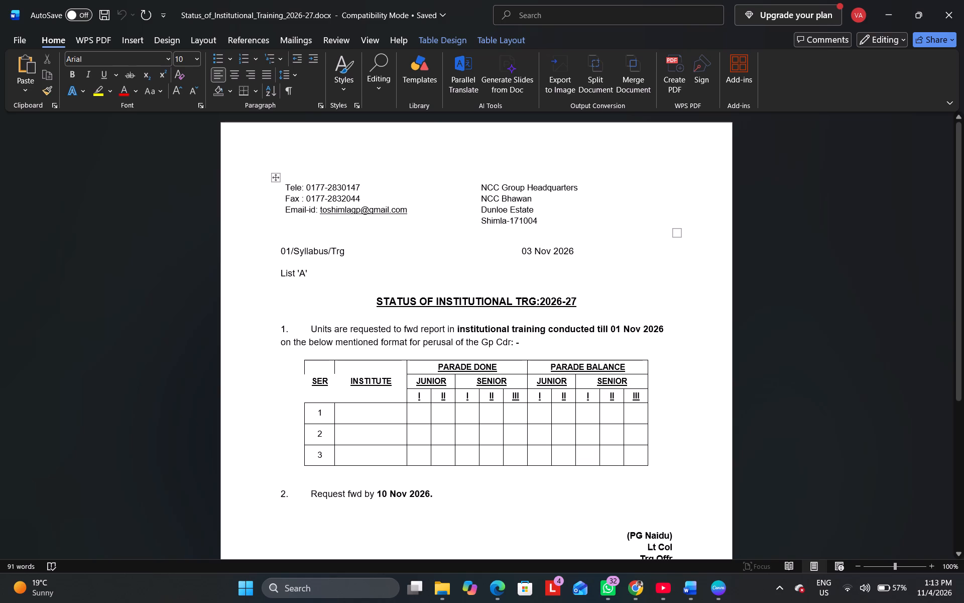
Enlarge the parade table slightly in width and height so it nearly spans the page's text width.
{"action": "left_click", "coordinate": [306, 364]}
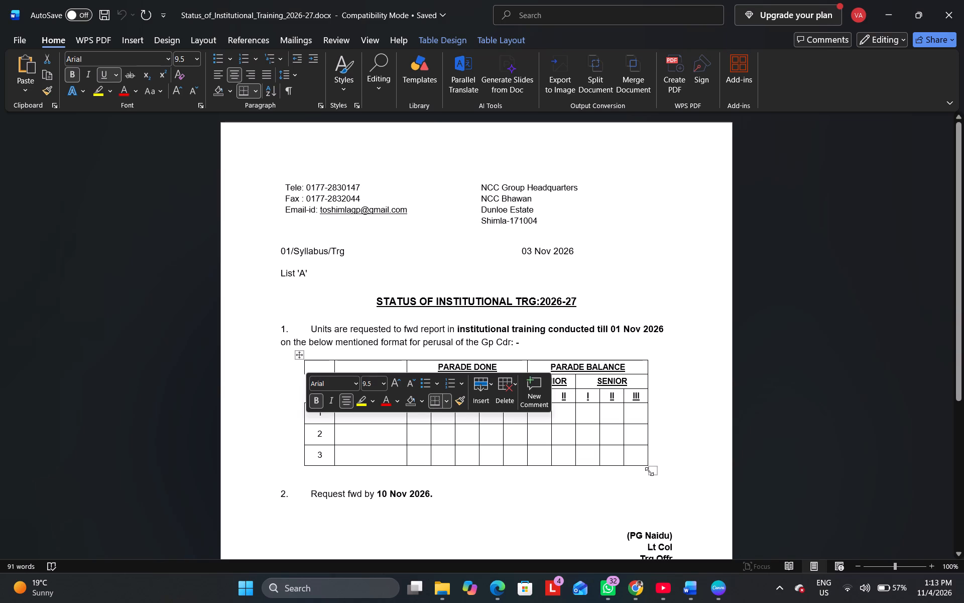
{"action": "left_click_drag", "start_coordinate": [649, 471], "coordinate": [675, 477]}
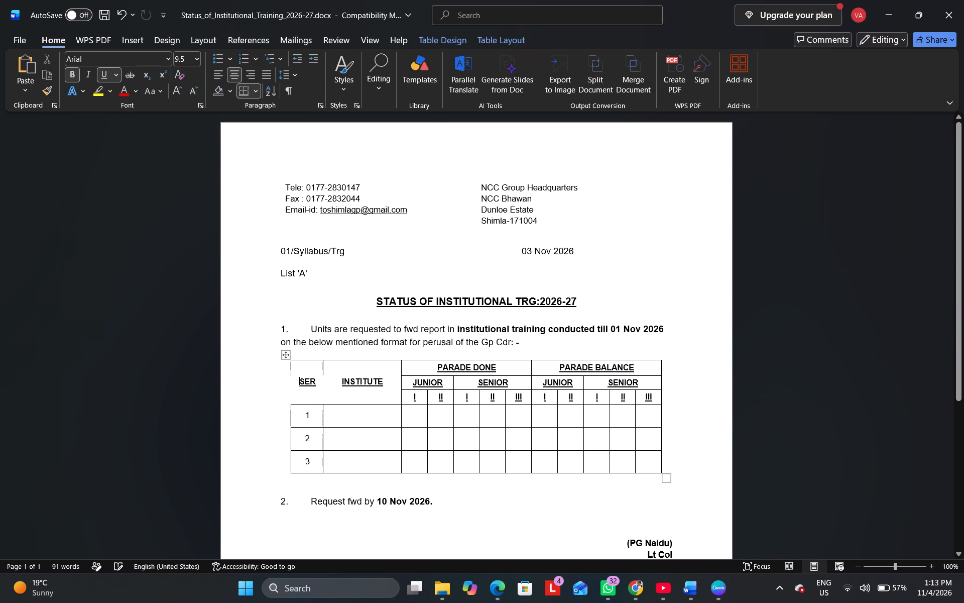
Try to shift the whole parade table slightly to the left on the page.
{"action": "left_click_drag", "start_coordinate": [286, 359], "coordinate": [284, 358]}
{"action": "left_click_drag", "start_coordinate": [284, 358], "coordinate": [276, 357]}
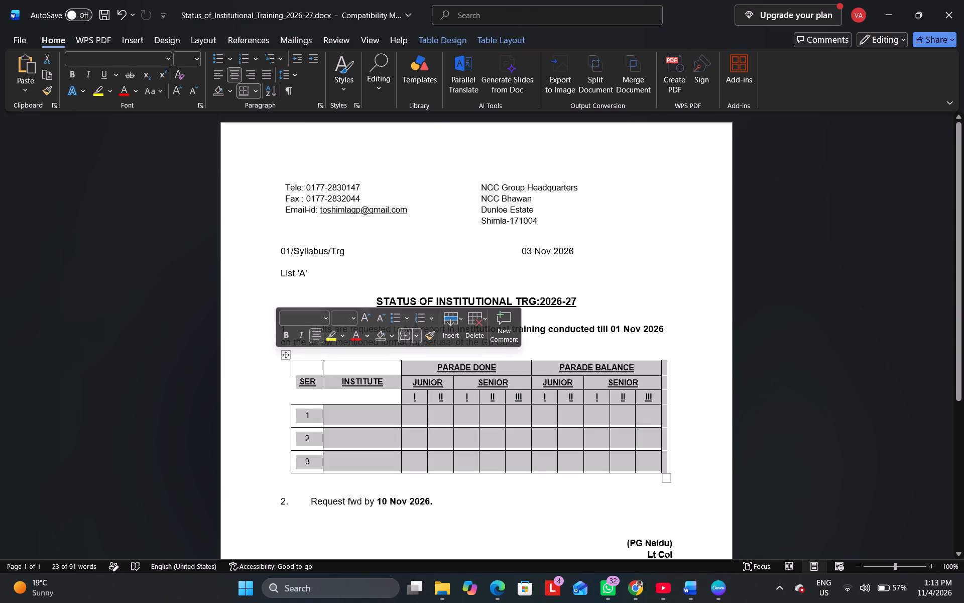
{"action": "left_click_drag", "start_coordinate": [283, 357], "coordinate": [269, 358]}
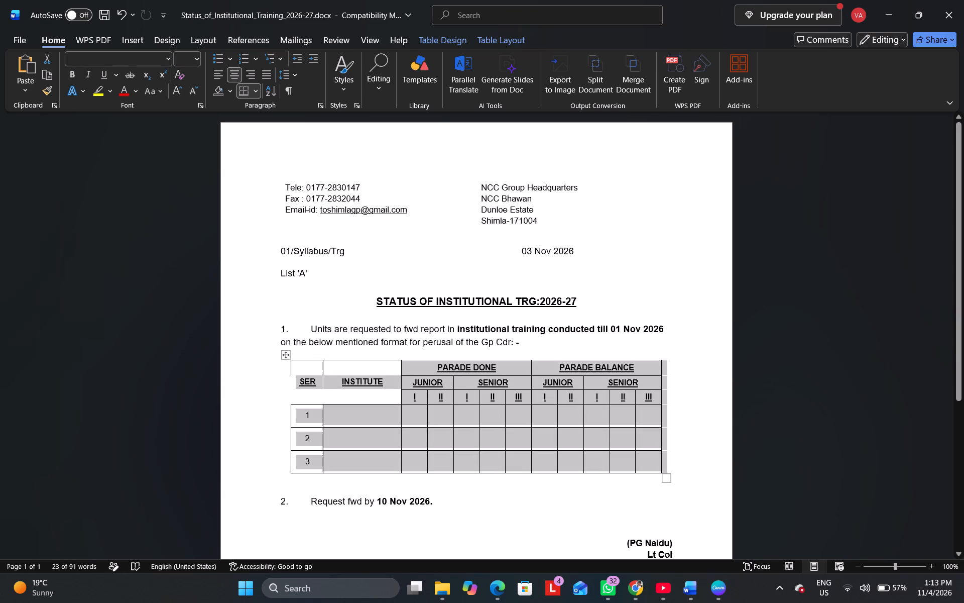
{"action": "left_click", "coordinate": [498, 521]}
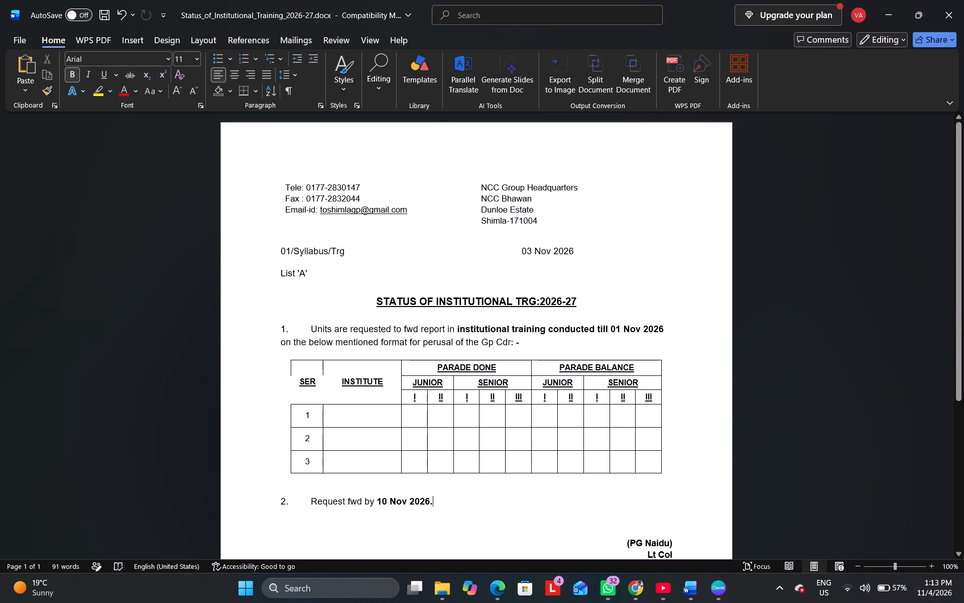
Fill the INSTITUTE cell of row 1 with "National Institute of Technology, Hamirpur", copied from the NIT Hamirpur search results in Chrome.
{"action": "left_click", "coordinate": [335, 420]}
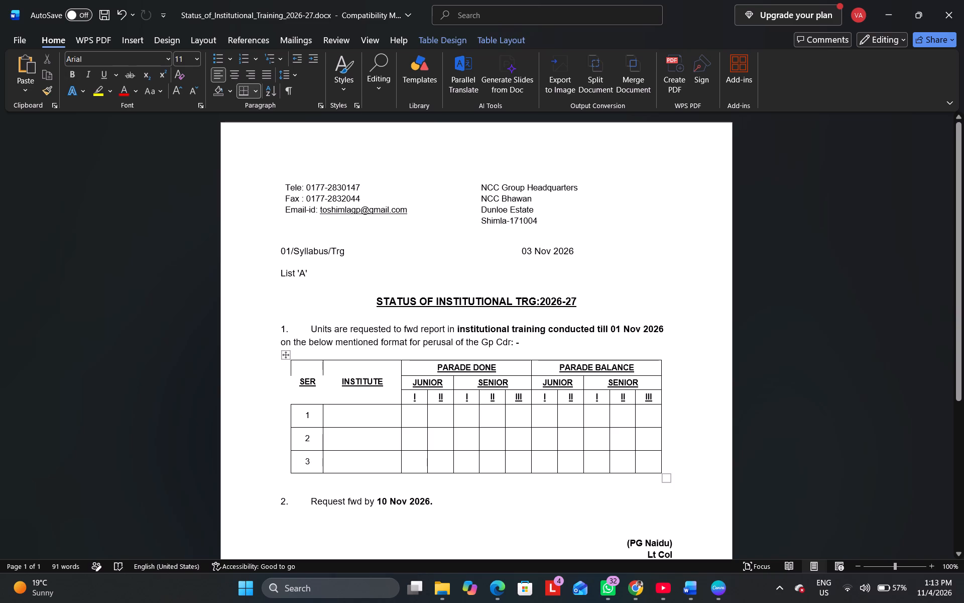
{"action": "key", "text": "n"}
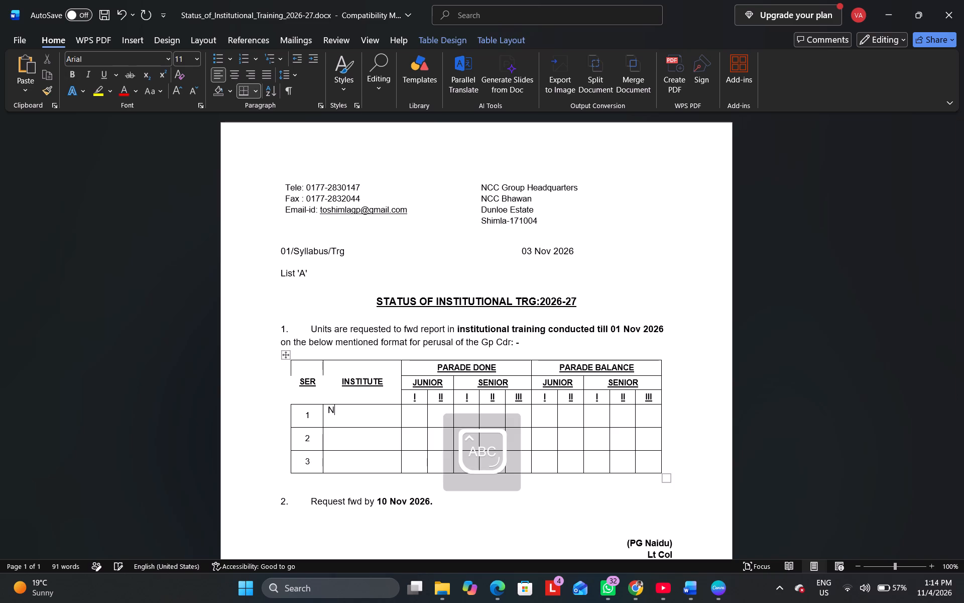
{"action": "key", "text": "BackSpace"}
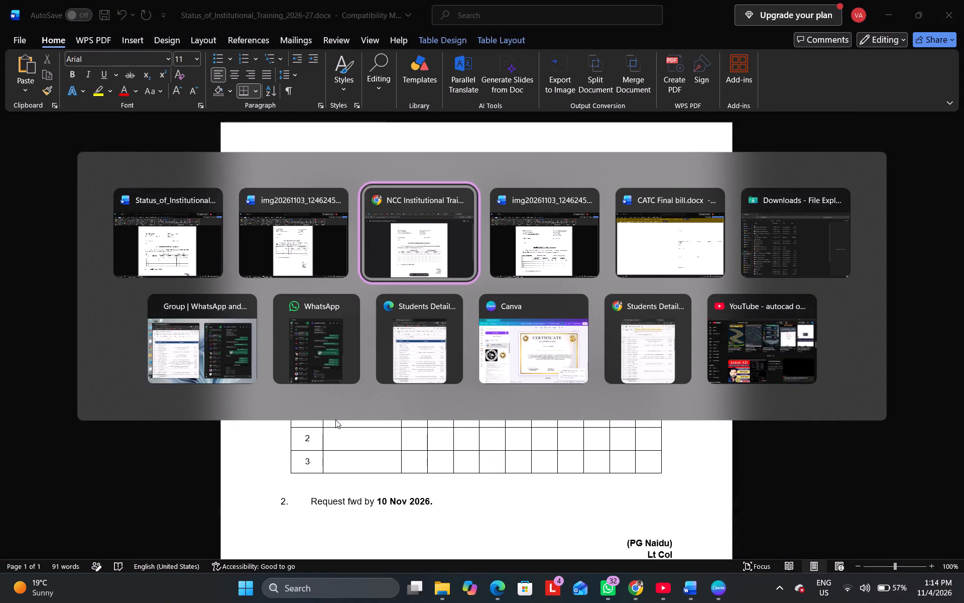
{"action": "left_click", "coordinate": [669, 11]}
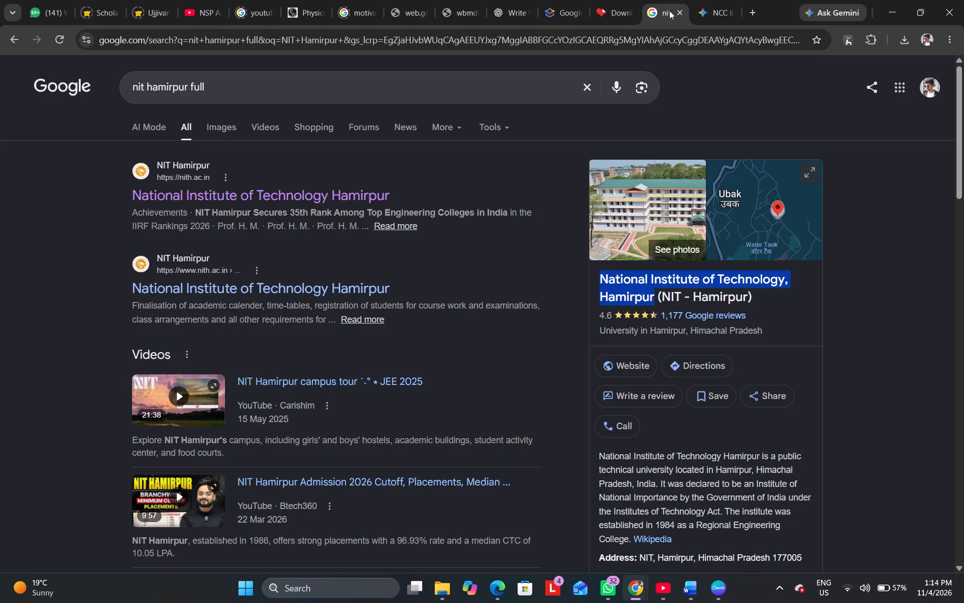
{"action": "left_click", "coordinate": [658, 293]}
{"action": "left_click_drag", "start_coordinate": [654, 297], "coordinate": [599, 278]}
{"action": "key", "text": "ctrl+c"}
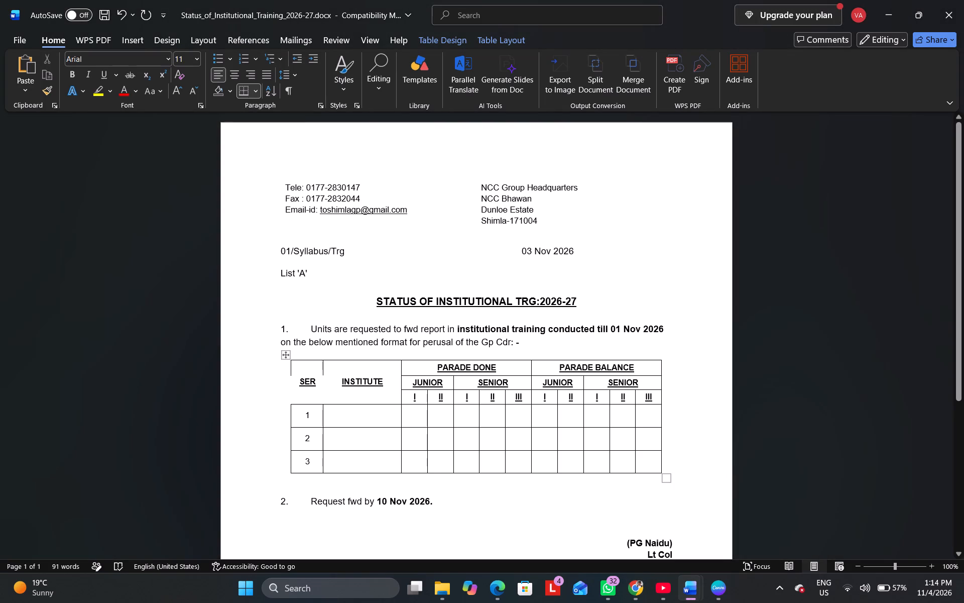
{"action": "key", "text": "ctrl+v"}
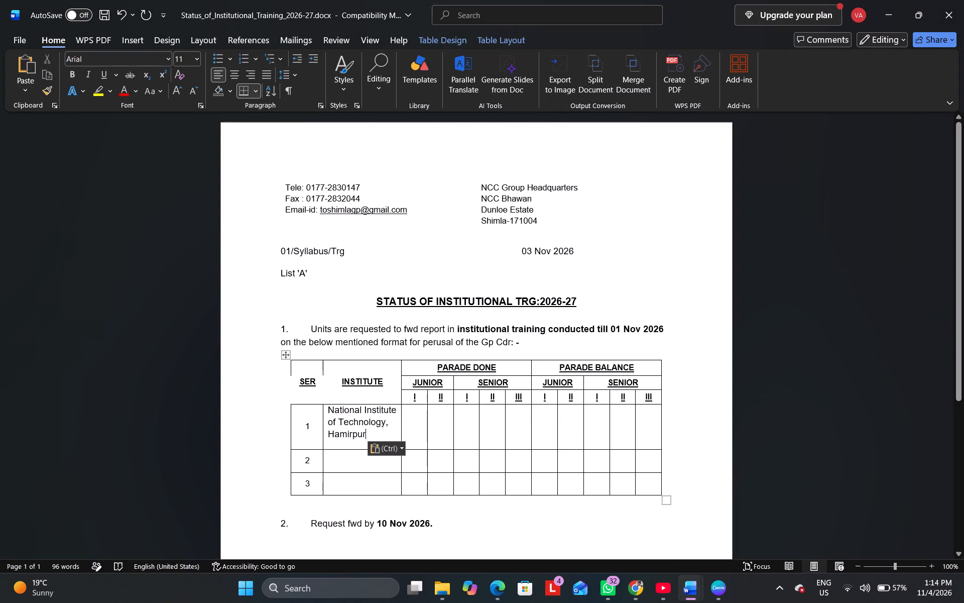
Delete table rows 2 and 3 together with the blank line below the table.
{"action": "left_click_drag", "start_coordinate": [296, 457], "coordinate": [648, 505]}
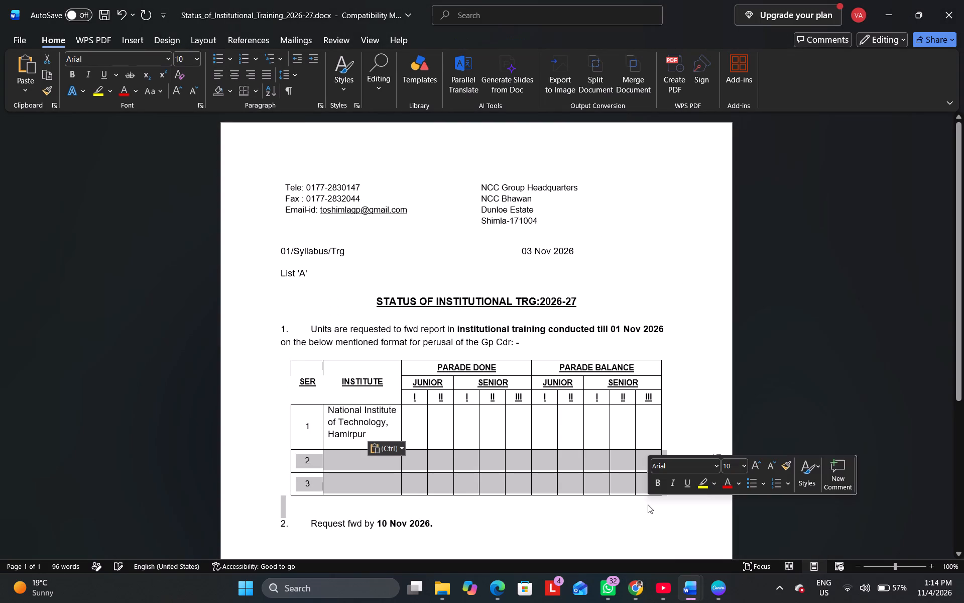
{"action": "key", "text": "BackSpace"}
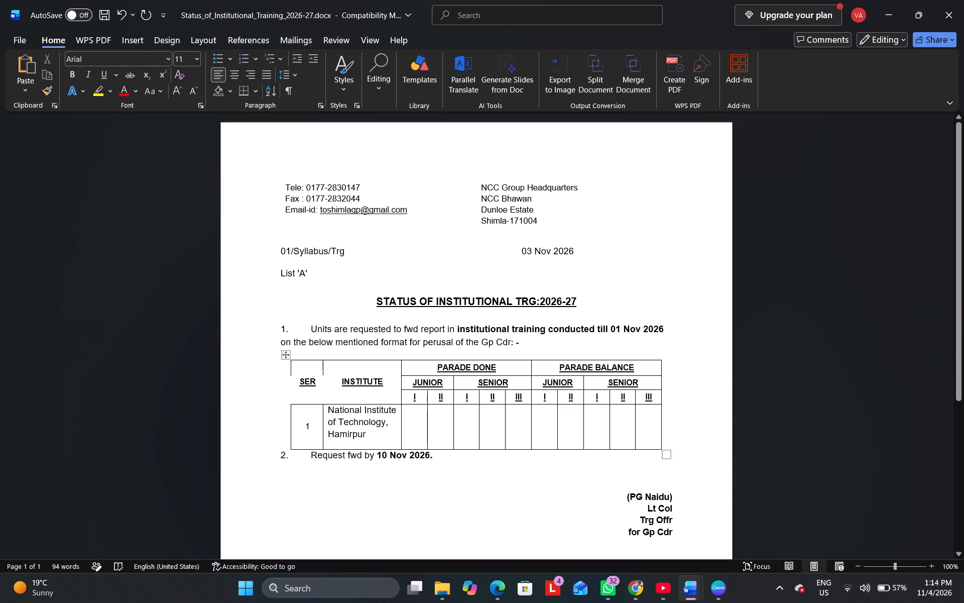
Enter a dash in row 1's PARADE DONE JUNIOR I cell, on the cell's second line and indented with spaces.
{"action": "left_click", "coordinate": [416, 426]}
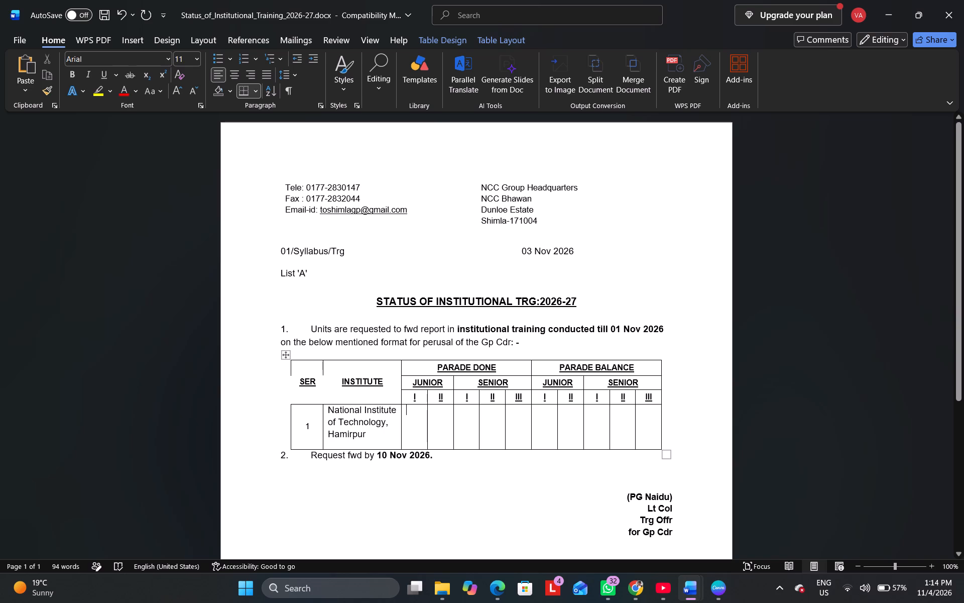
{"action": "key", "text": "Down"}
{"action": "key", "text": "Up"}
{"action": "key", "text": "Return"}
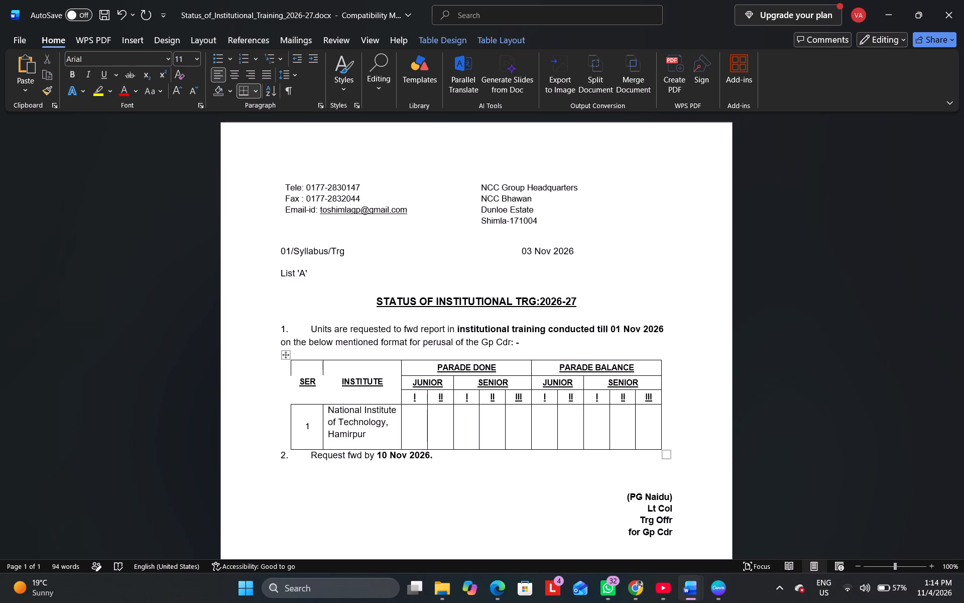
{"action": "key", "text": "minus"}
{"action": "key", "text": "Left"}
{"action": "key", "text": "space"}
{"action": "key", "text": "space"}
{"action": "key", "text": "space"}
{"action": "key", "text": "BackSpace"}
{"action": "key", "text": "Right"}
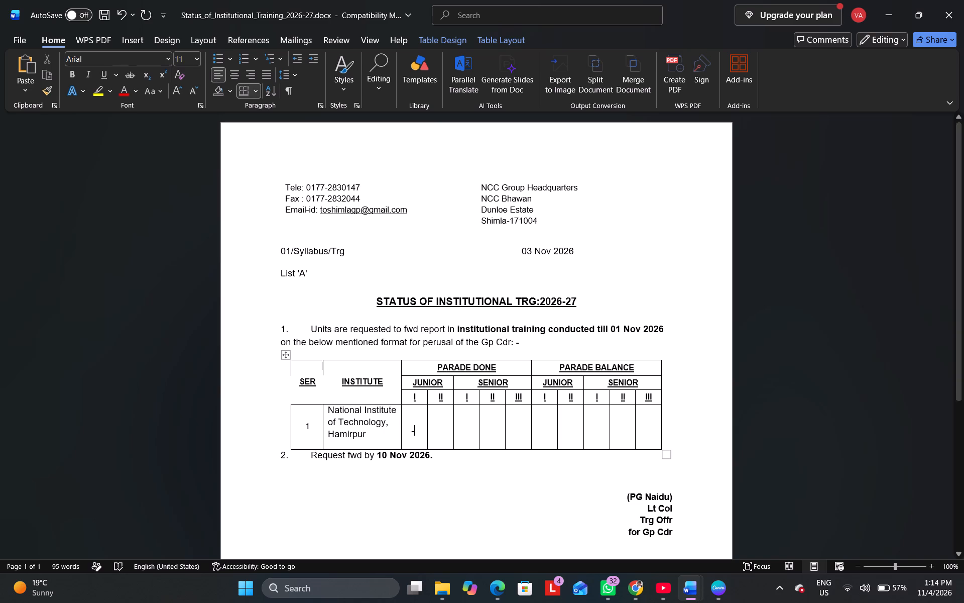
Enter a matching indented dash on the second line of row 1's PARADE DONE JUNIOR II cell.
{"action": "left_click", "coordinate": [440, 432]}
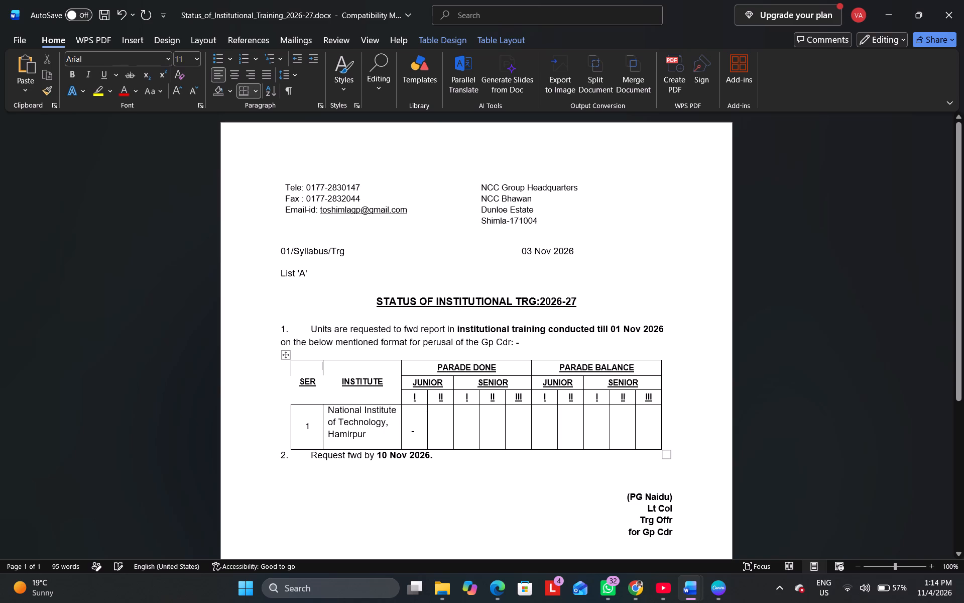
{"action": "key", "text": "Return"}
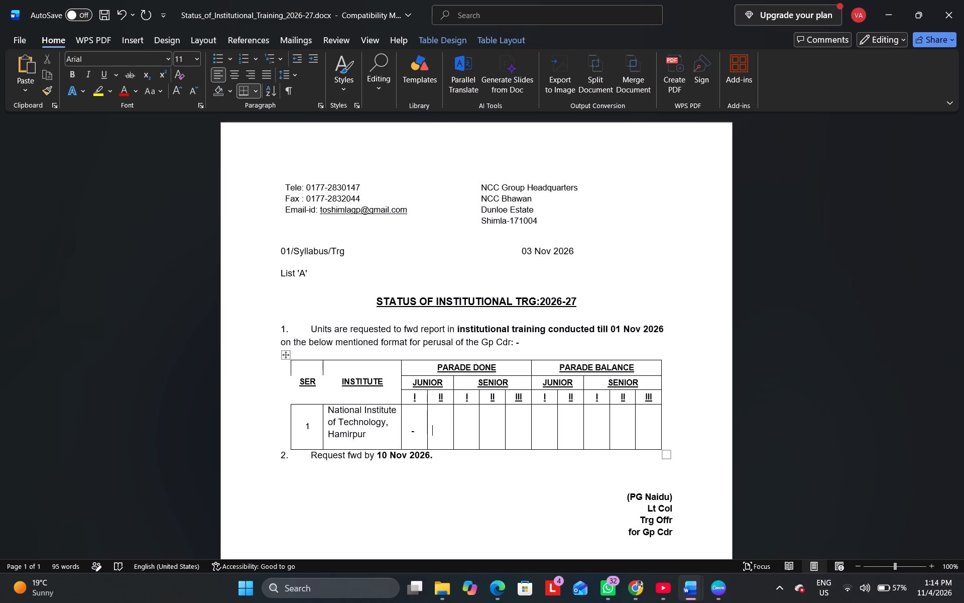
{"action": "key", "text": "space"}
{"action": "type", "text": "-"}
{"action": "key", "text": "BackSpace"}
{"action": "key", "text": "space"}
{"action": "type", "text": "-"}
Enter 76% on the second line of row 1's PARADE DONE SENIOR I cell.
{"action": "key", "text": "Right"}
{"action": "key", "text": "Return"}
{"action": "key", "text": "space"}
{"action": "key", "text": "space"}
{"action": "key", "text": "minus"}
{"action": "key", "text": "BackSpace"}
{"action": "key", "text": "7"}
{"action": "key", "text": "6"}
{"action": "key", "text": "shift+percent"}
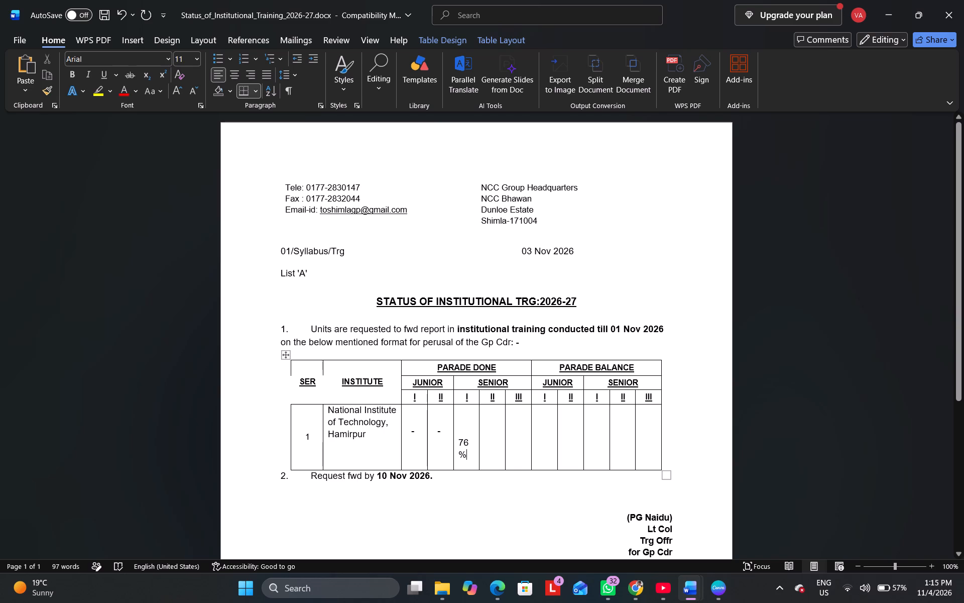
Narrow the PARADE DONE JUNIOR I and II columns, widen SENIOR I so 76% fits on one line, and remove a space before it.
{"action": "left_click_drag", "start_coordinate": [478, 465], "coordinate": [483, 464]}
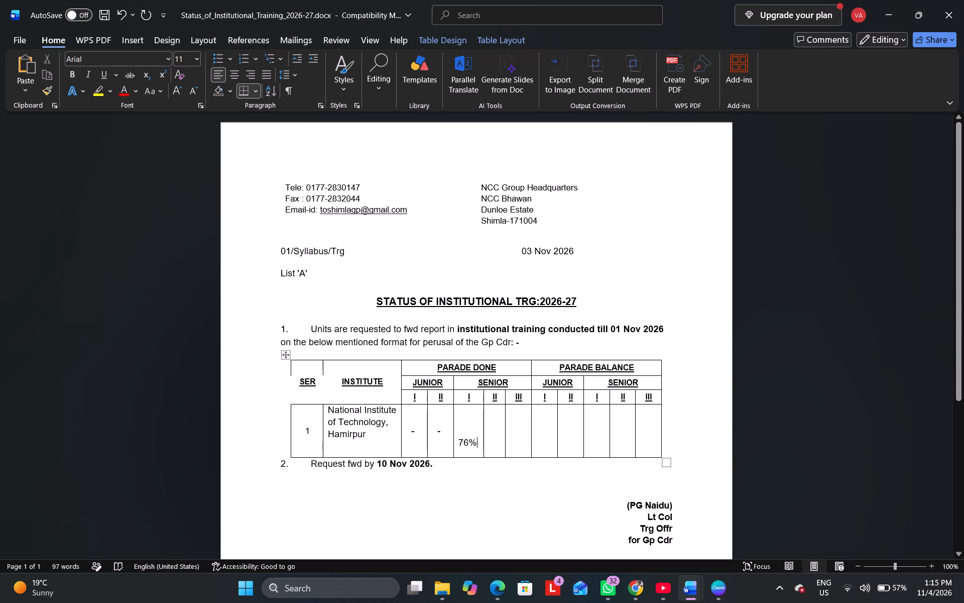
{"action": "left_click_drag", "start_coordinate": [427, 453], "coordinate": [420, 453]}
{"action": "left_click_drag", "start_coordinate": [453, 452], "coordinate": [447, 452]}
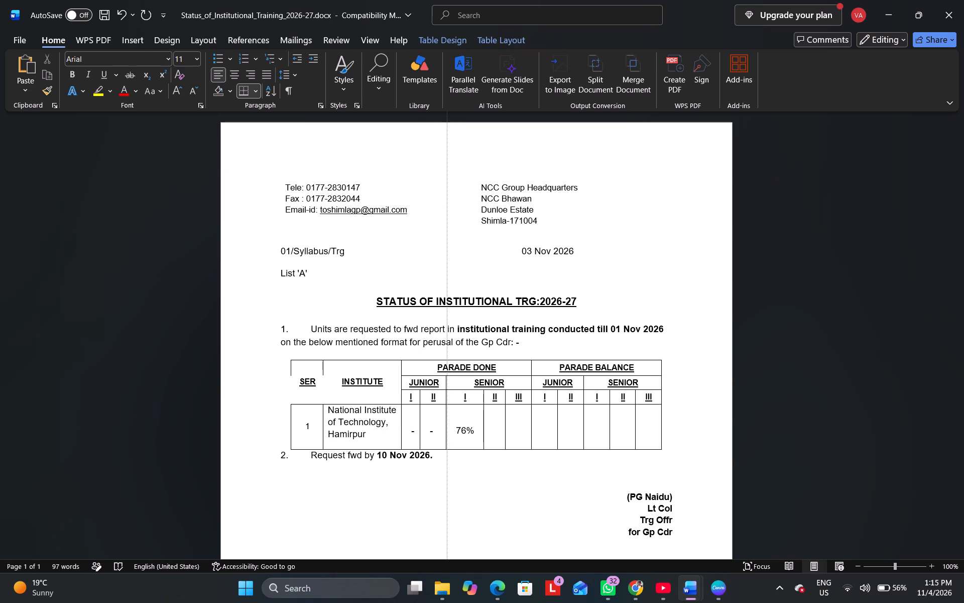
{"action": "left_click_drag", "start_coordinate": [447, 452], "coordinate": [446, 452]}
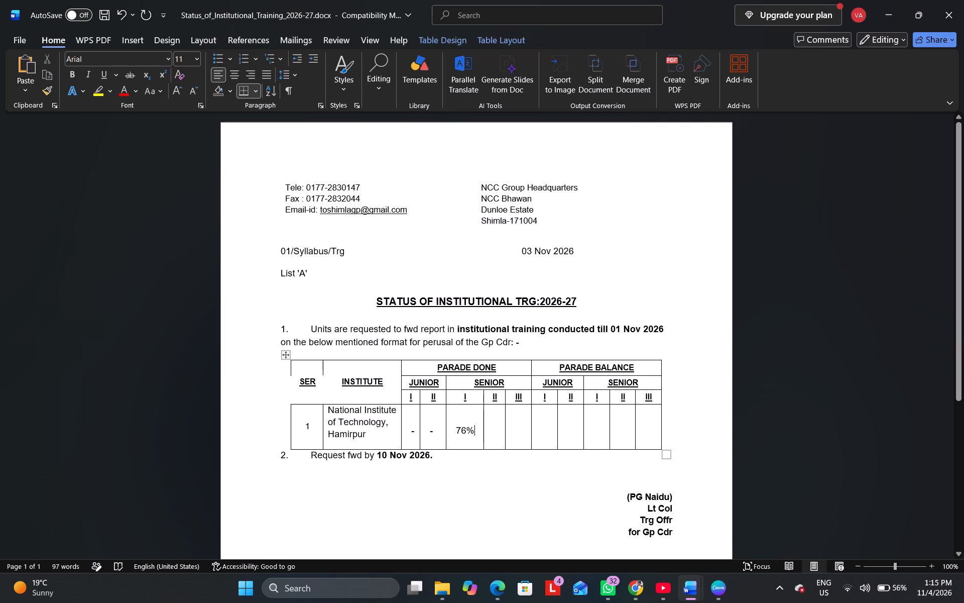
{"action": "left_click_drag", "start_coordinate": [483, 435], "coordinate": [473, 435]}
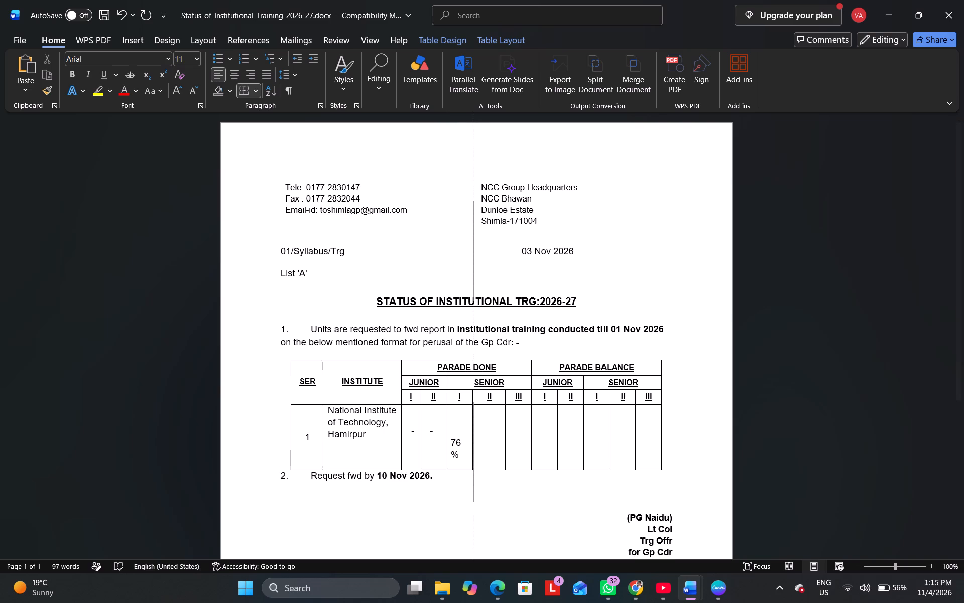
{"action": "left_click_drag", "start_coordinate": [473, 435], "coordinate": [477, 435]}
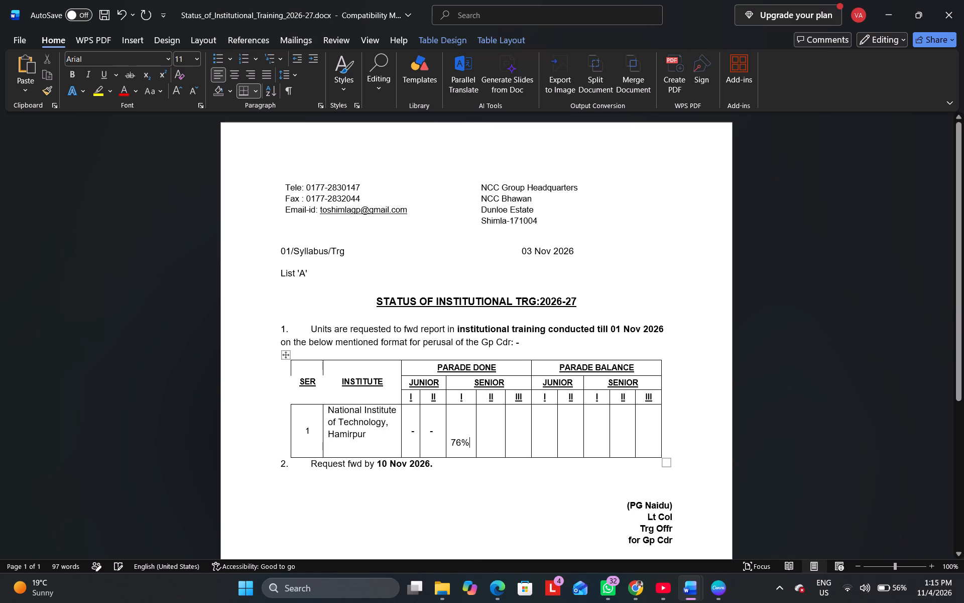
{"action": "left_click", "coordinate": [451, 440]}
{"action": "key", "text": "BackSpace"}
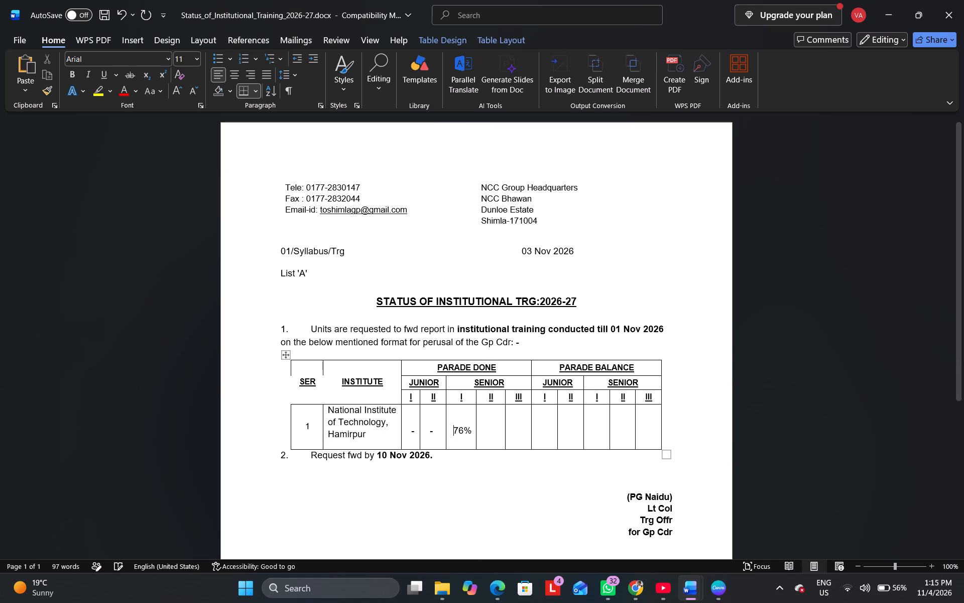
Fill row 1's PARADE DONE SENIOR II cell with 82% and its SENIOR III cell with a dash, both on the second line.
{"action": "left_click", "coordinate": [488, 432]}
{"action": "key", "text": "Return"}
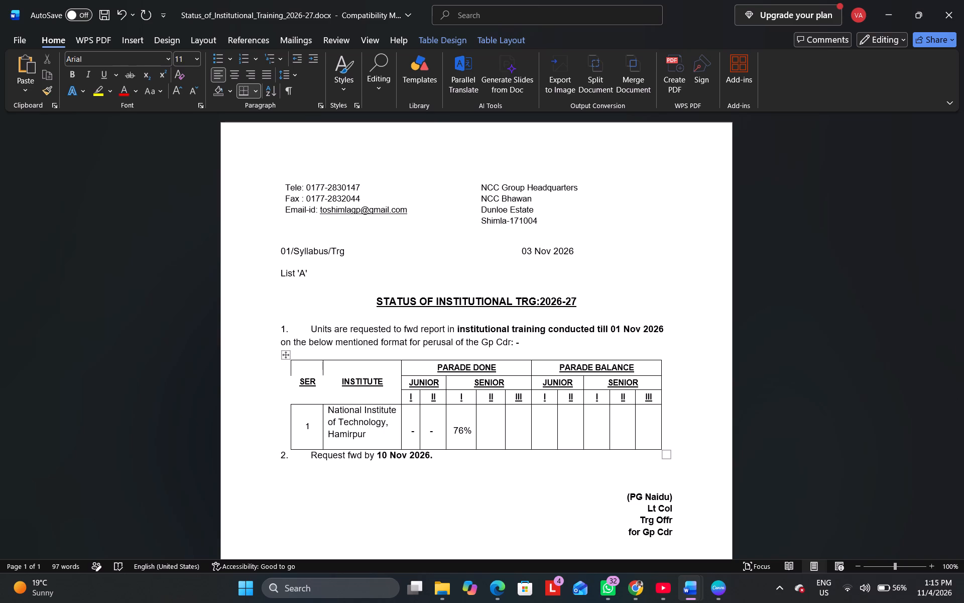
{"action": "key", "text": "8"}
{"action": "key", "text": "2"}
{"action": "key", "text": "shift+percent"}
{"action": "key", "text": "Right"}
{"action": "key", "text": "Return"}
{"action": "key", "text": "space"}
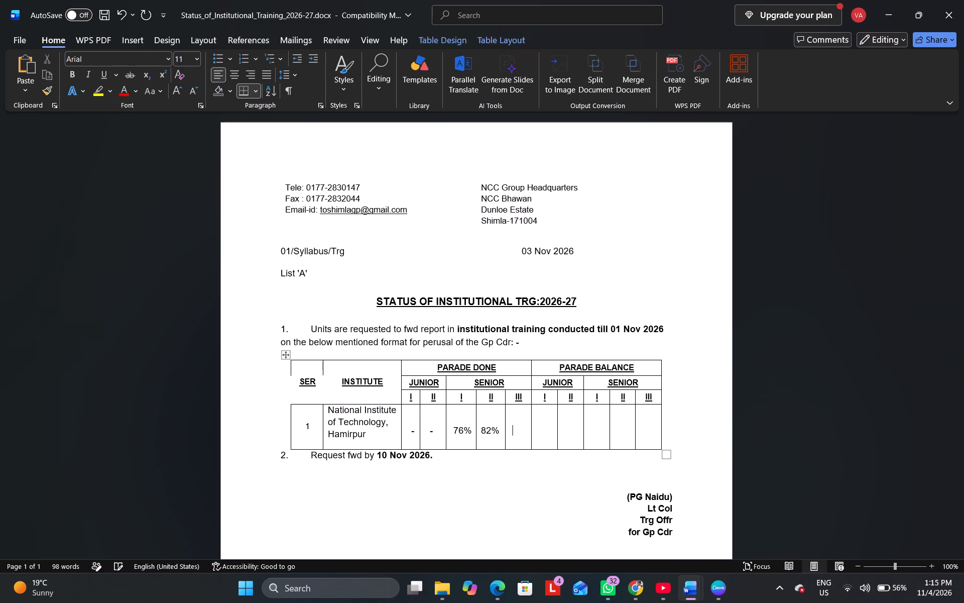
{"action": "key", "text": "space"}
{"action": "type", "text": "-"}
Enter indented dashes on the second line of row 1's PARADE BALANCE JUNIOR I and JUNIOR II cells.
{"action": "key", "text": "Right"}
{"action": "key", "text": "Return"}
{"action": "key", "text": "space"}
{"action": "key", "text": "space"}
{"action": "key", "text": "asterisk"}
{"action": "key", "text": "BackSpace"}
{"action": "key", "text": "minus"}
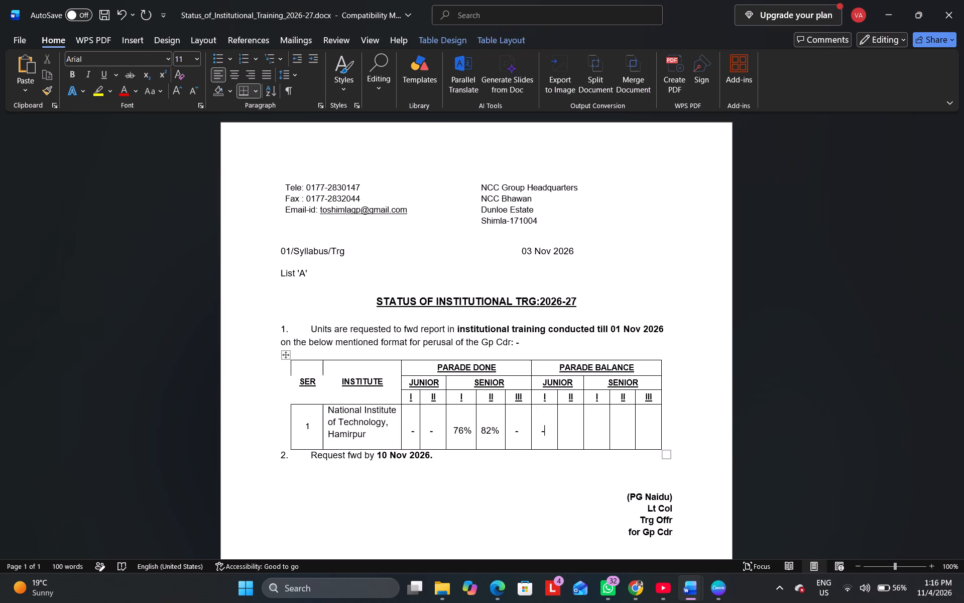
{"action": "key", "text": "Right"}
{"action": "key", "text": "Return"}
{"action": "key", "text": "space"}
{"action": "key", "text": "space"}
{"action": "key", "text": "minus"}
{"action": "key", "text": "Right"}
Enter 24% on the second line of row 1's PARADE BALANCE SENIOR I cell and widen the column to fit it on one line.
{"action": "key", "text": "Return"}
{"action": "key", "text": "space"}
{"action": "key", "text": "BackSpace"}
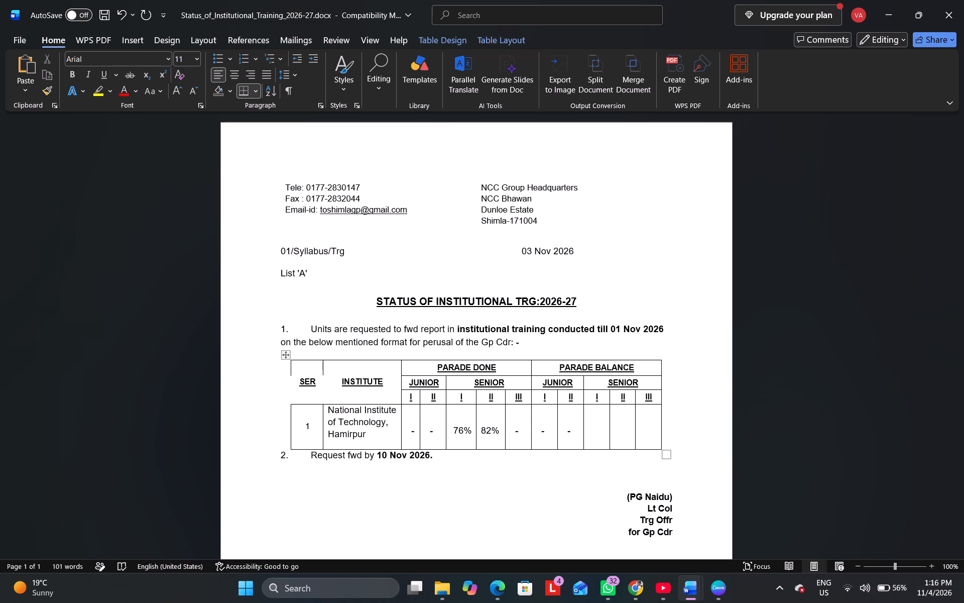
{"action": "key", "text": "2"}
{"action": "key", "text": "4"}
{"action": "key", "text": "shift+percent"}
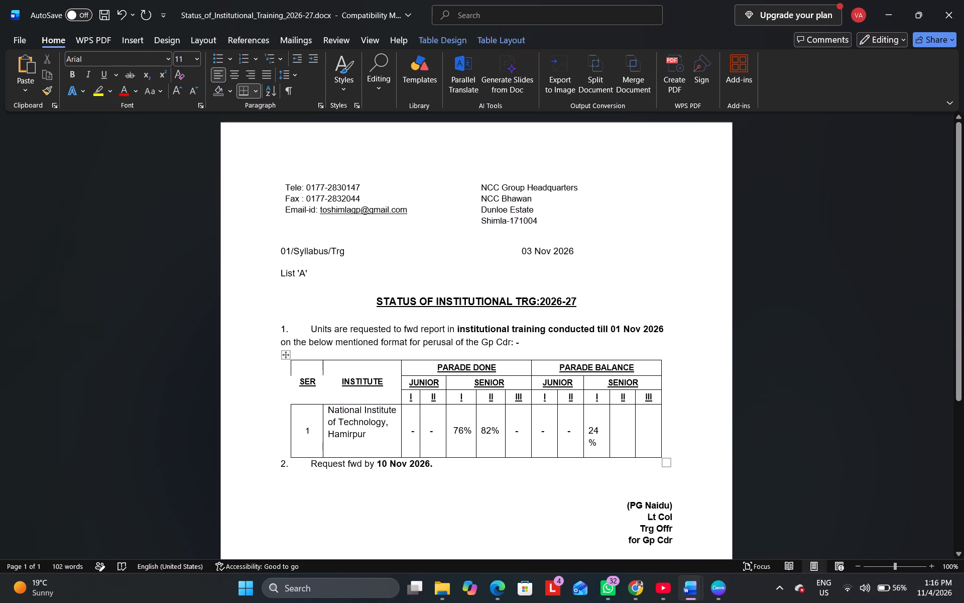
{"action": "left_click_drag", "start_coordinate": [583, 398], "coordinate": [579, 398]}
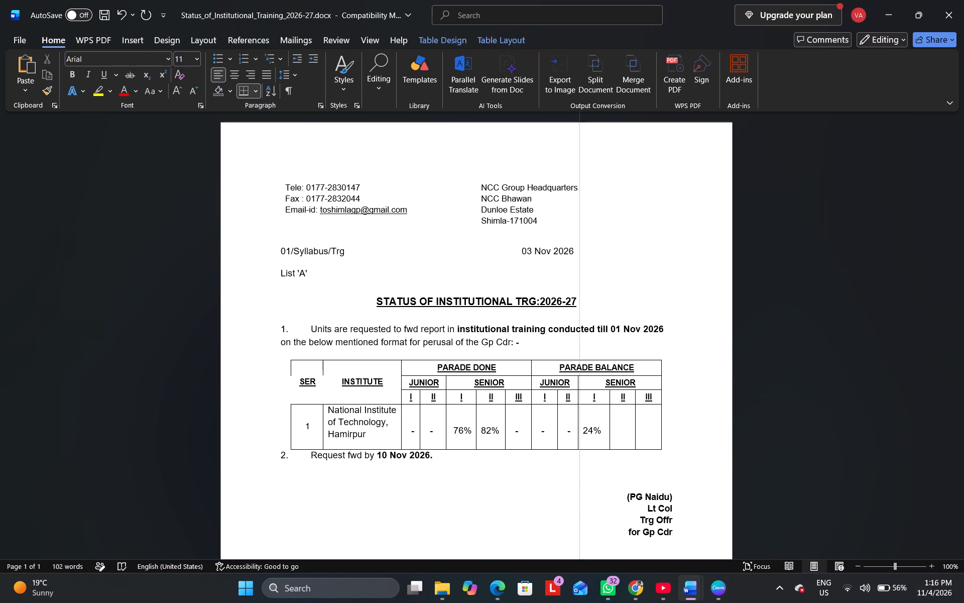
{"action": "left_click_drag", "start_coordinate": [579, 398], "coordinate": [579, 399]}
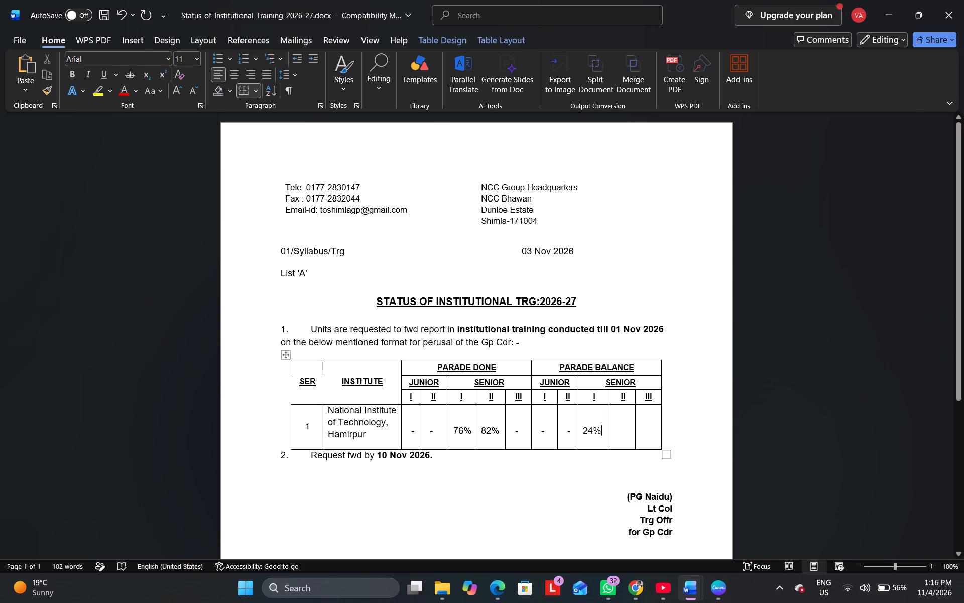
Fill row 1's PARADE BALANCE SENIOR II cell with 18% and its SENIOR III cell with an indented dash, both on the second line.
{"action": "left_click", "coordinate": [612, 421]}
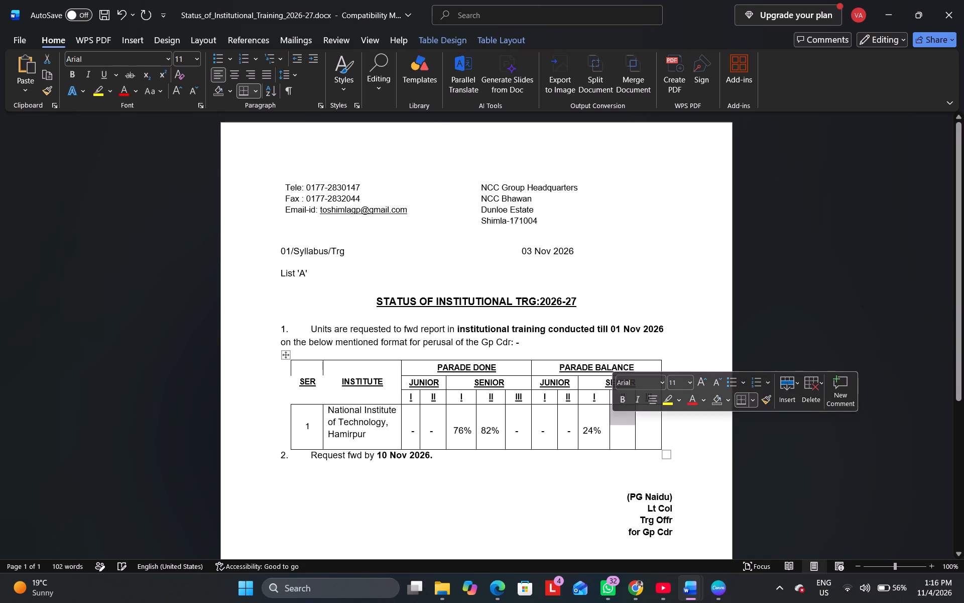
{"action": "left_click", "coordinate": [612, 427]}
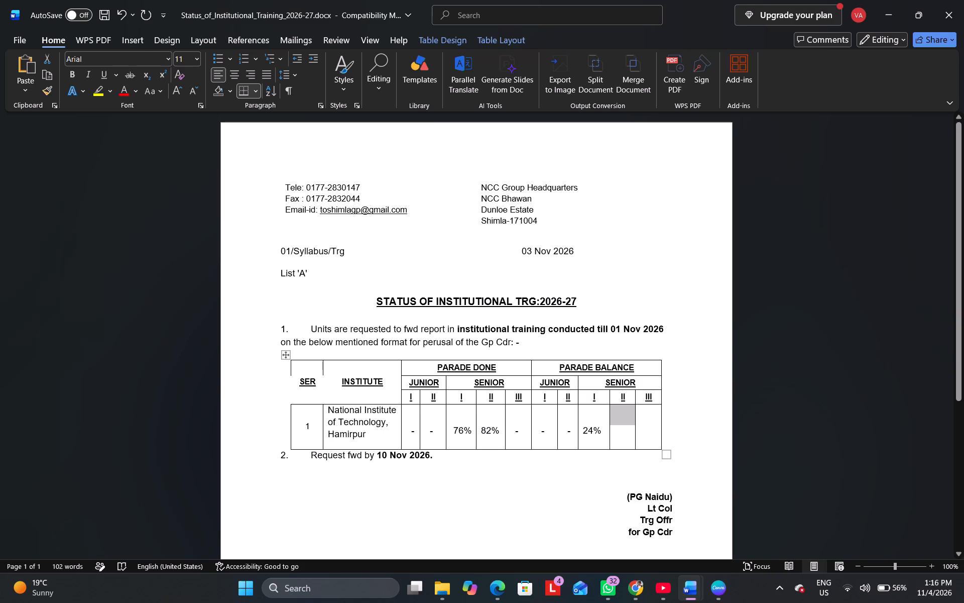
{"action": "left_click", "coordinate": [610, 441]}
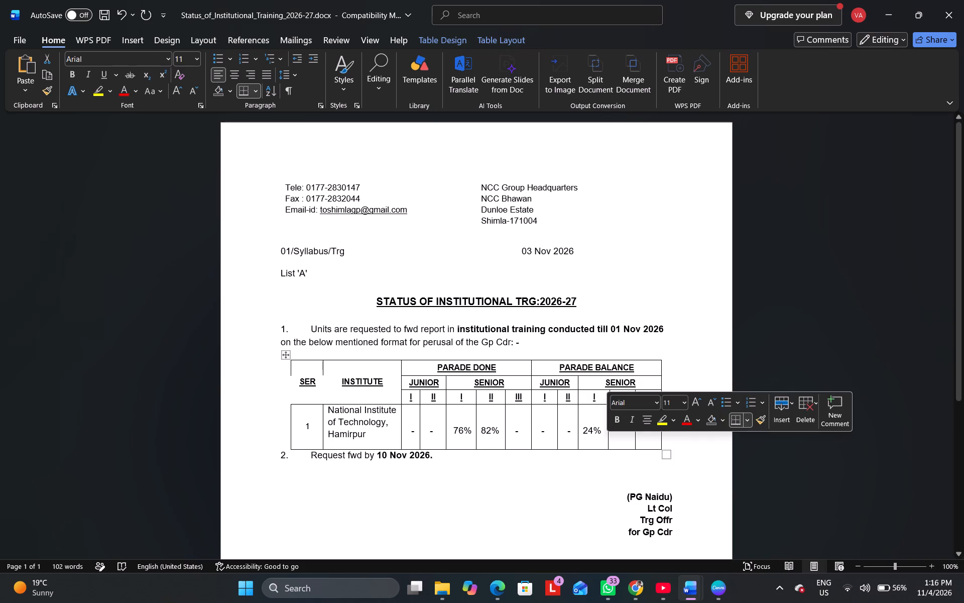
{"action": "left_click", "coordinate": [617, 439]}
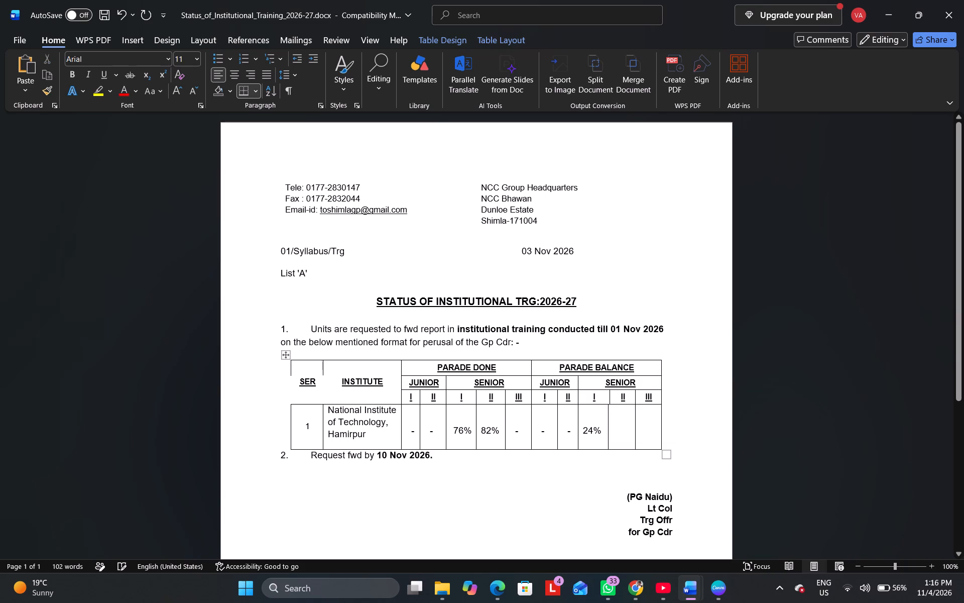
{"action": "key", "text": "Return"}
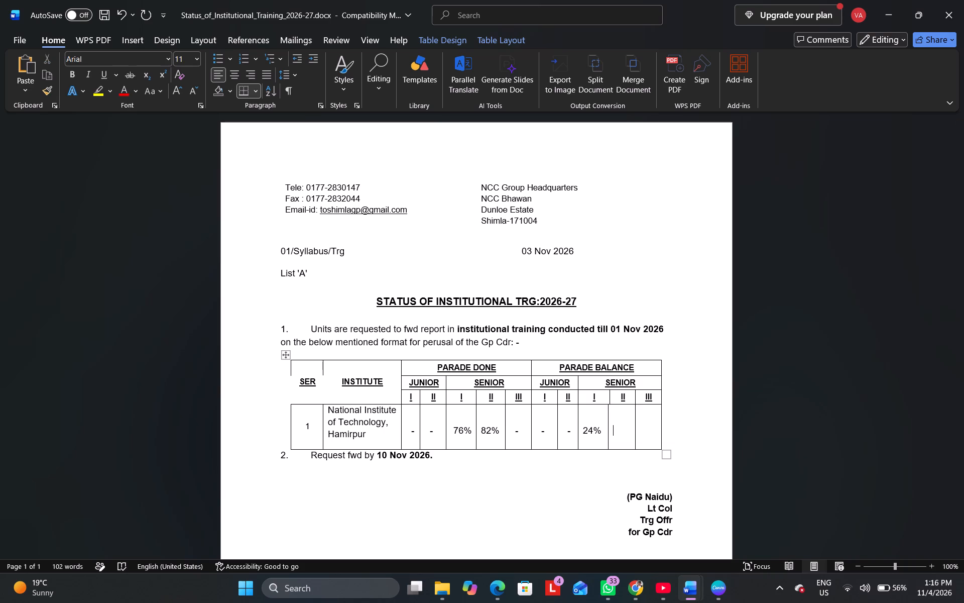
{"action": "type", "text": "18"}
{"action": "key", "text": "shift+percent"}
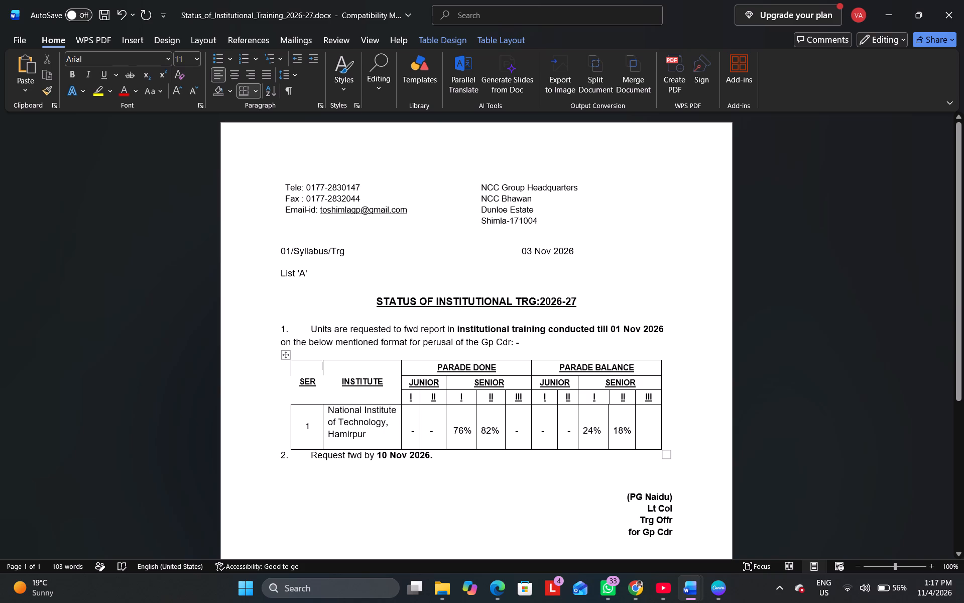
{"action": "key", "text": "Right"}
{"action": "key", "text": "Return"}
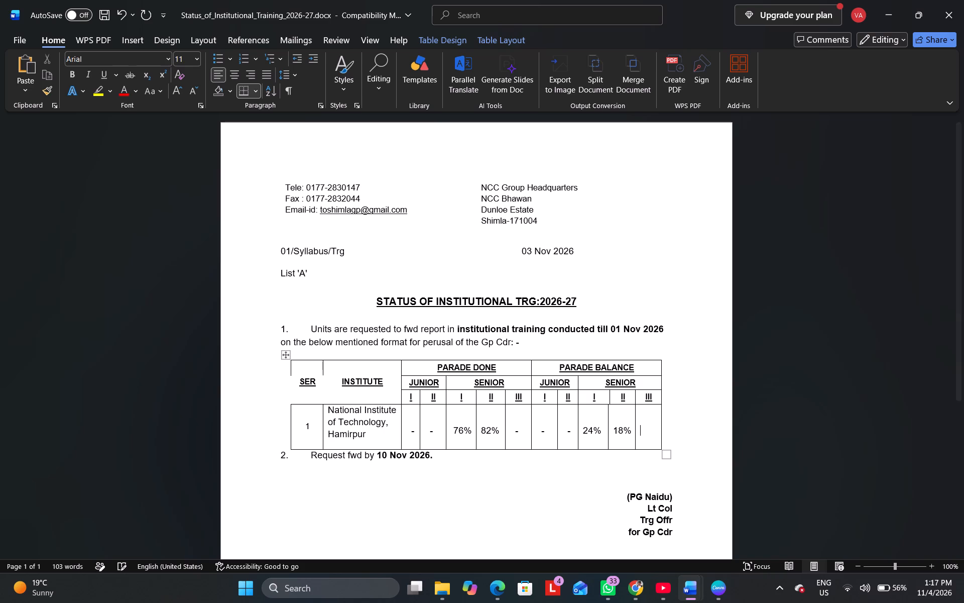
{"action": "key", "text": "space"}
{"action": "key", "text": "space"}
{"action": "type", "text": "-"}
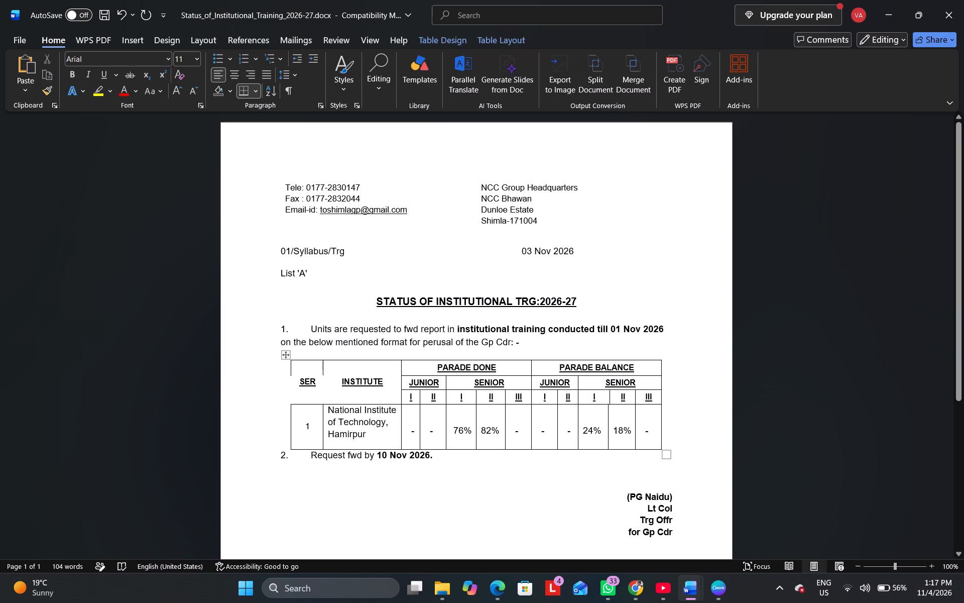
Add one blank paragraph between the table and paragraph 2, "Request fwd by 10 Nov 2026.".
{"action": "left_click", "coordinate": [274, 458]}
{"action": "key", "text": "Return"}
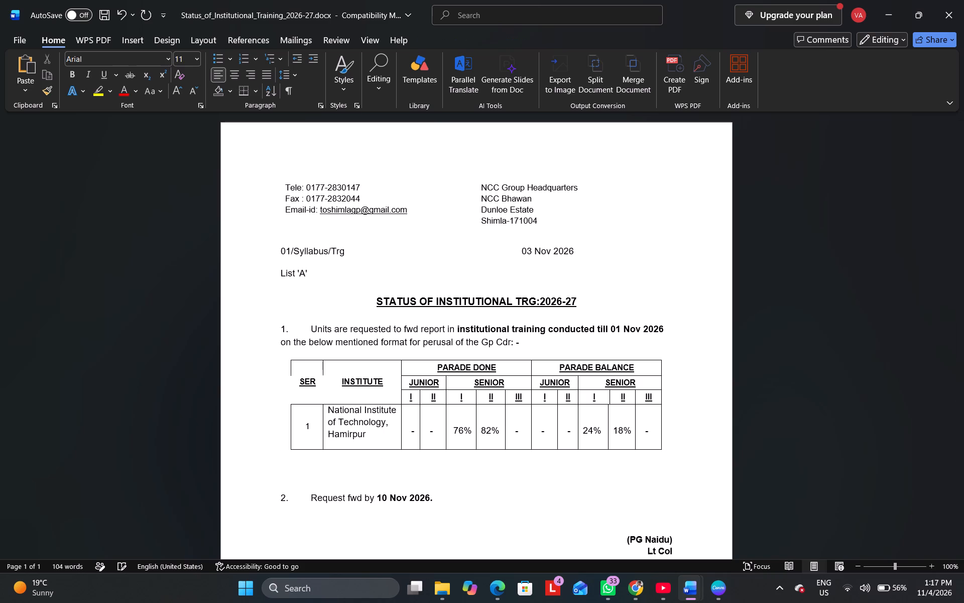
{"action": "key", "text": "BackSpace"}
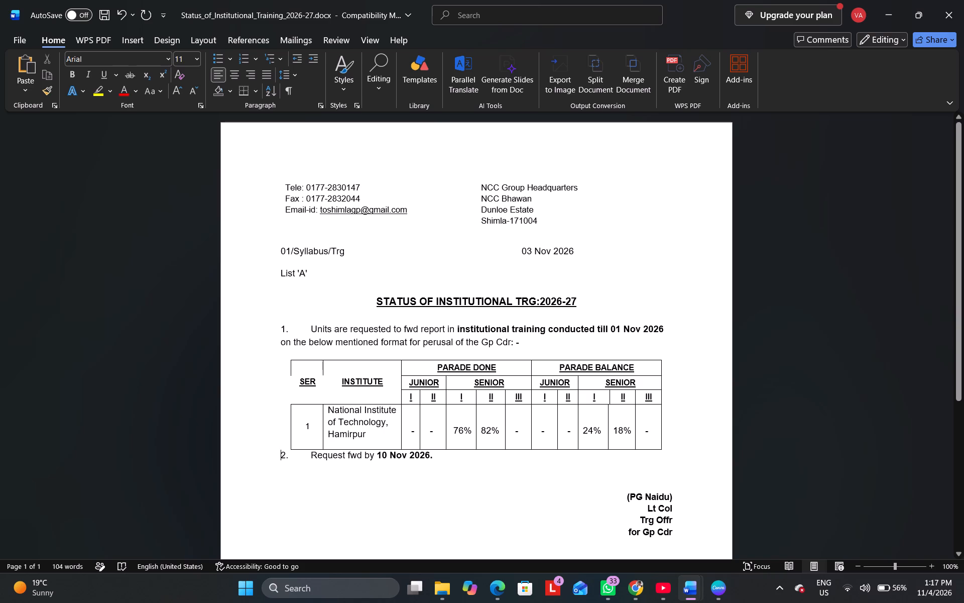
{"action": "key", "text": "Return"}
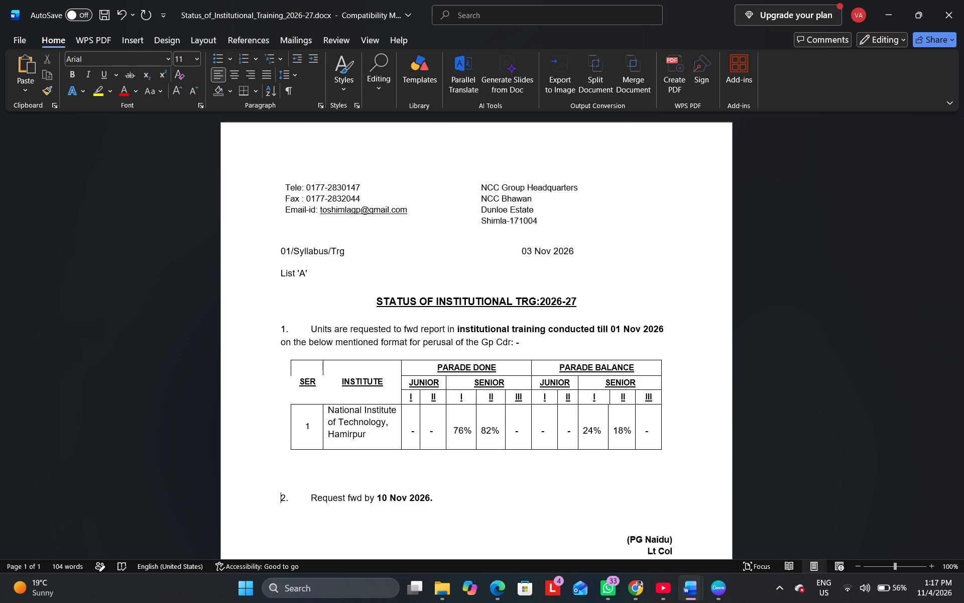
{"action": "key", "text": "Return"}
{"action": "key", "text": "BackSpace"}
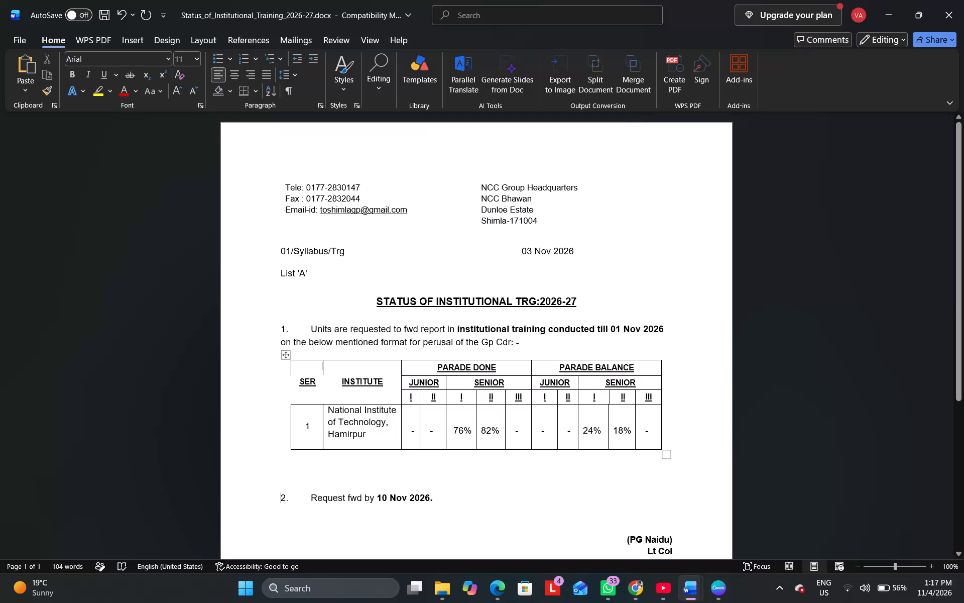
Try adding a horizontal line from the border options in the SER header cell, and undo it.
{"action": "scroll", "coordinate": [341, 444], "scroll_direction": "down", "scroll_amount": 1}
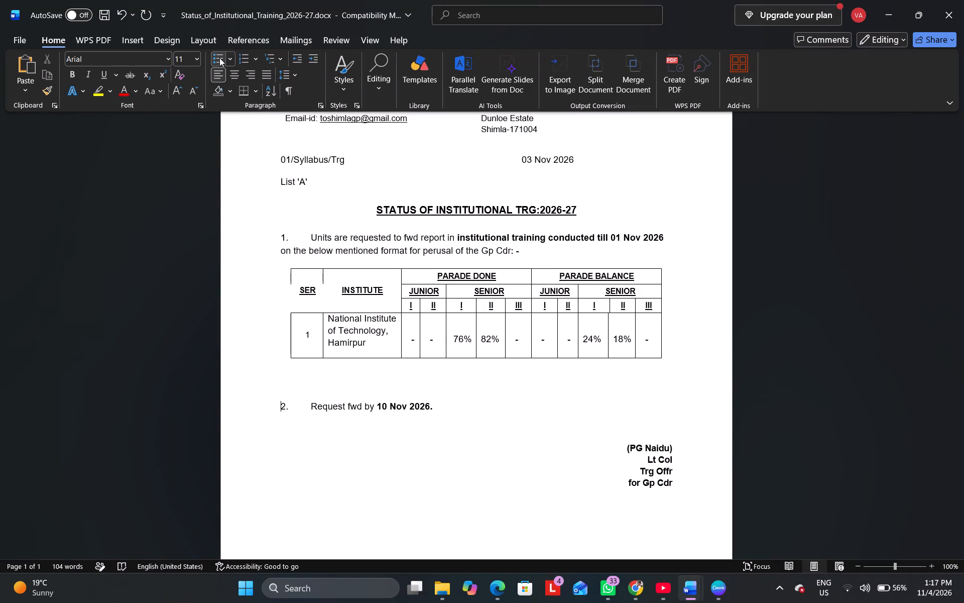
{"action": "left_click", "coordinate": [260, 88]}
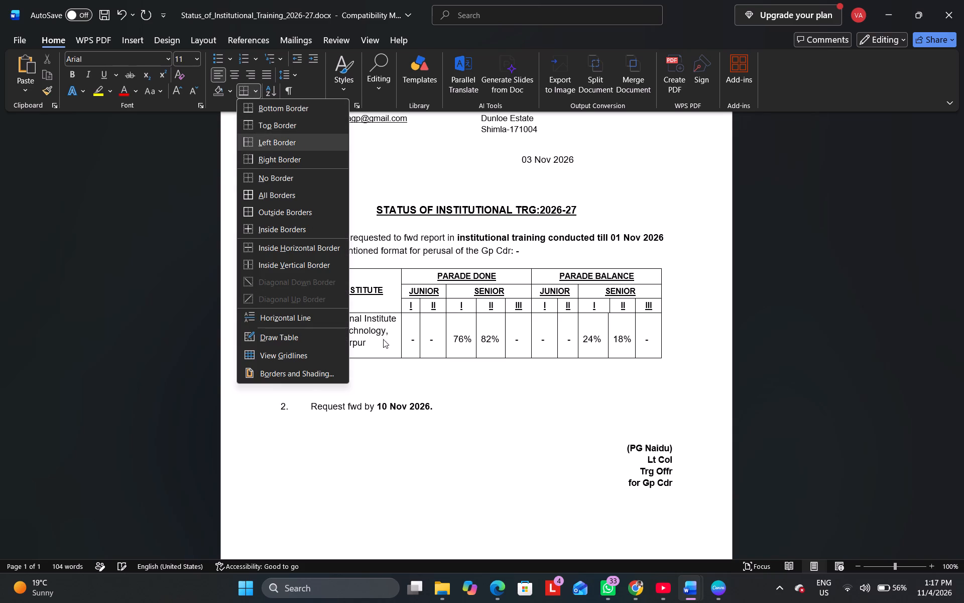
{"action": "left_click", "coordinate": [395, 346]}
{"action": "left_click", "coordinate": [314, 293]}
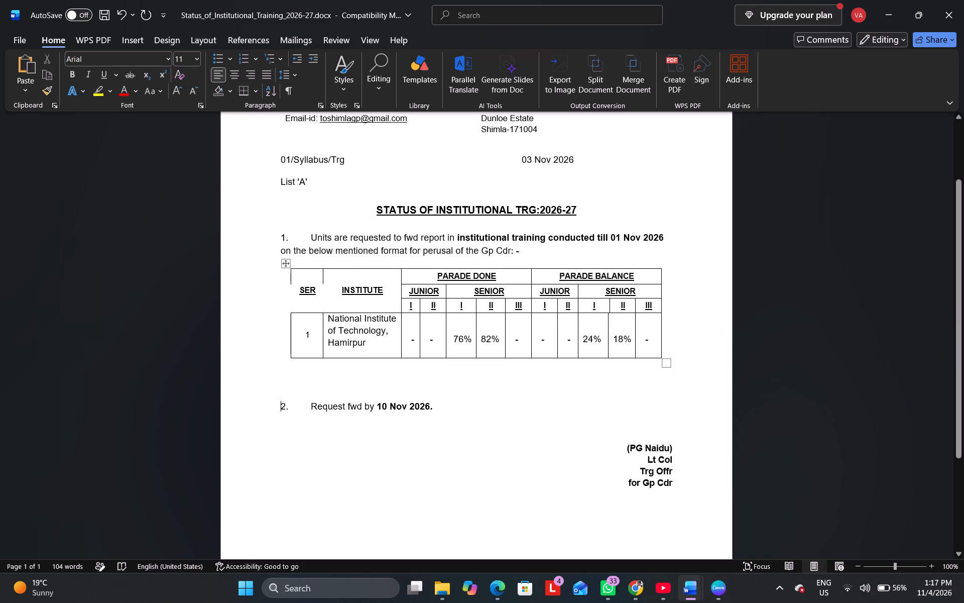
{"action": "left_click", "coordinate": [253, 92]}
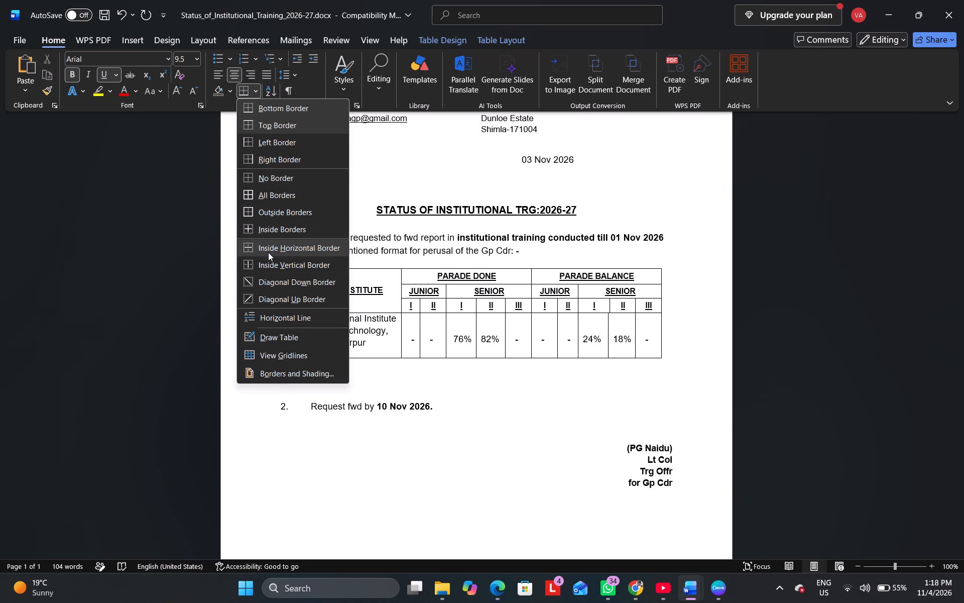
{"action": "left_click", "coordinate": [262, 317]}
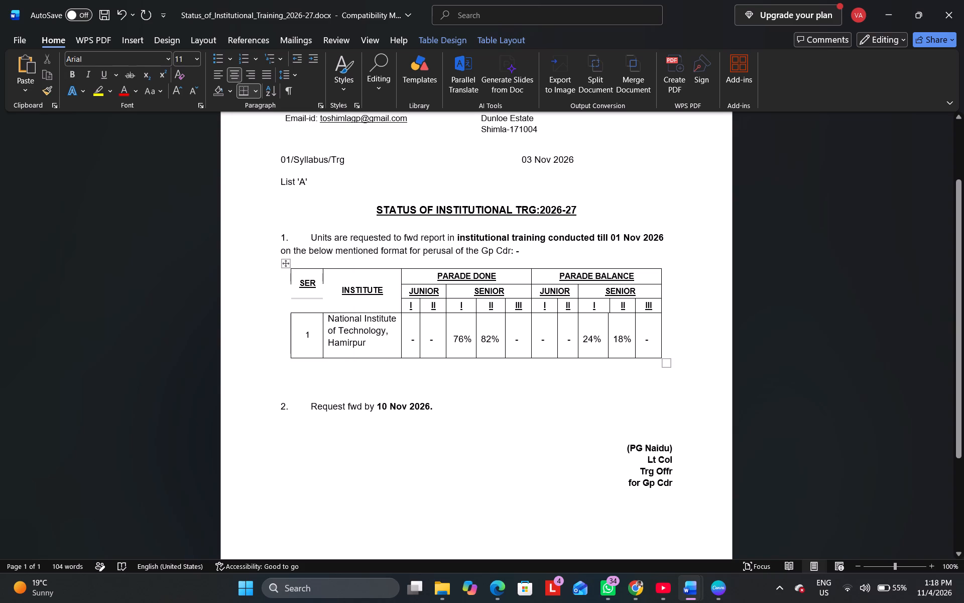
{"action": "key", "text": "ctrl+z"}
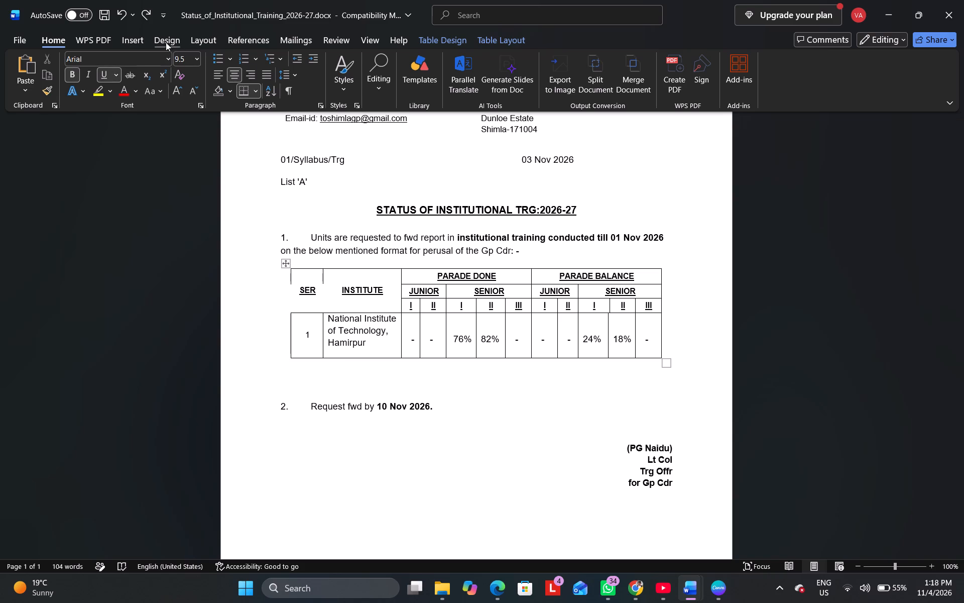
Draw a vertical straight line about 0.5" long over the missing lower part of the SER header cell's left border.
{"action": "left_click", "coordinate": [136, 39]}
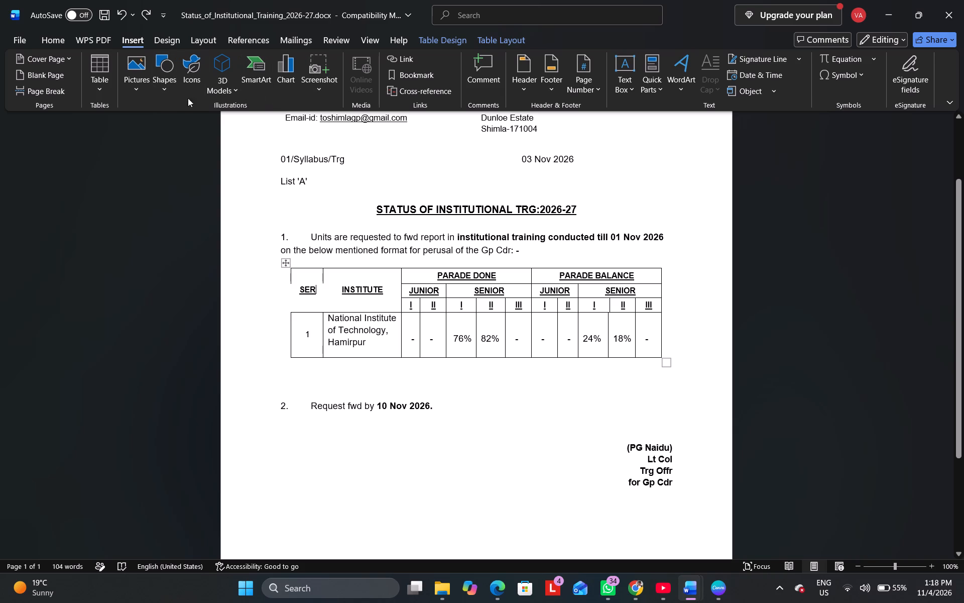
{"action": "left_click", "coordinate": [164, 90]}
{"action": "left_click", "coordinate": [176, 127]}
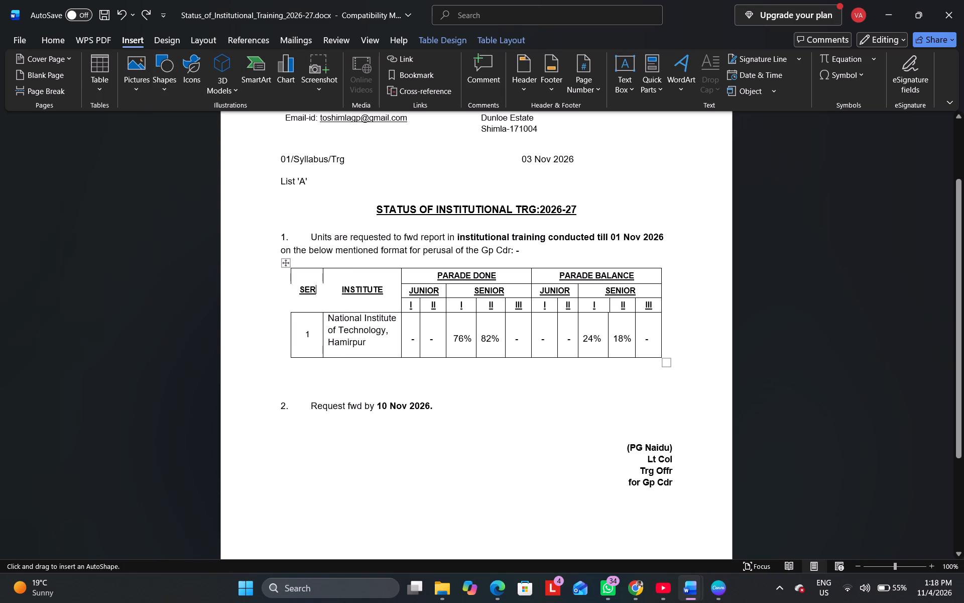
{"action": "scroll", "coordinate": [290, 281], "scroll_direction": "up", "scroll_amount": 8, "text": "ctrl"}
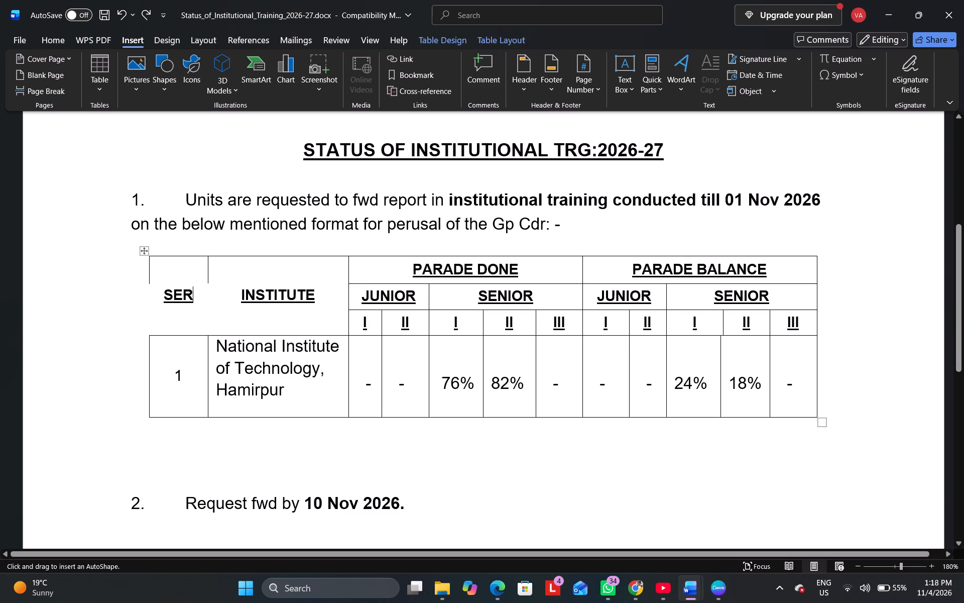
{"action": "left_click_drag", "start_coordinate": [150, 281], "coordinate": [150, 327]}
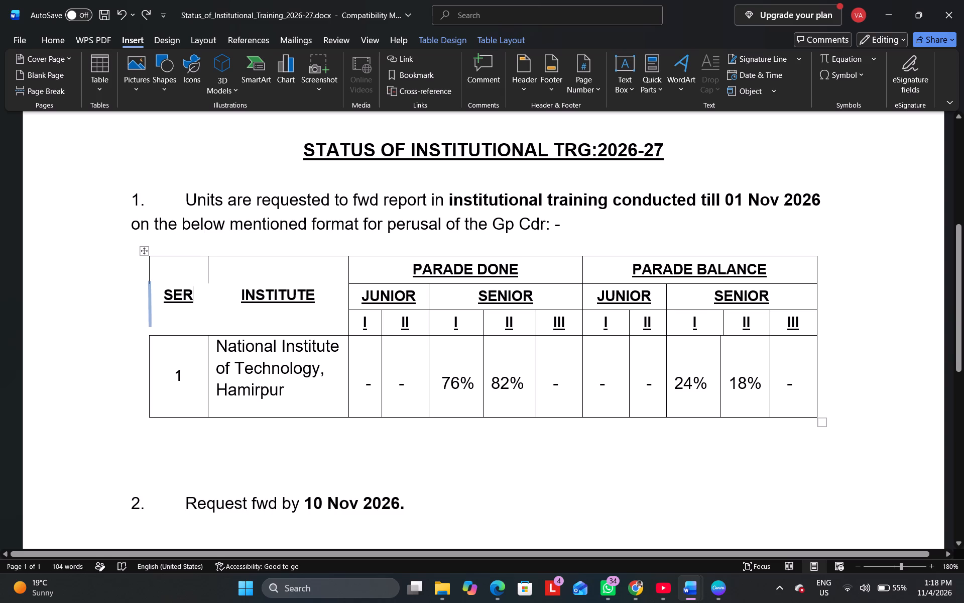
{"action": "left_click_drag", "start_coordinate": [150, 327], "coordinate": [151, 333]}
{"action": "left_click_drag", "start_coordinate": [151, 333], "coordinate": [149, 333]}
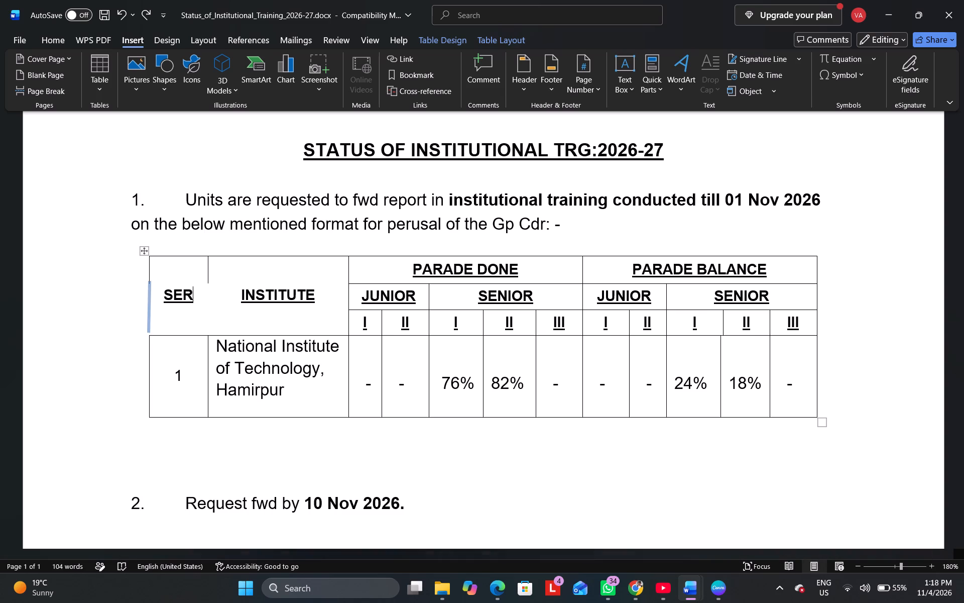
{"action": "left_click_drag", "start_coordinate": [149, 333], "coordinate": [150, 335]}
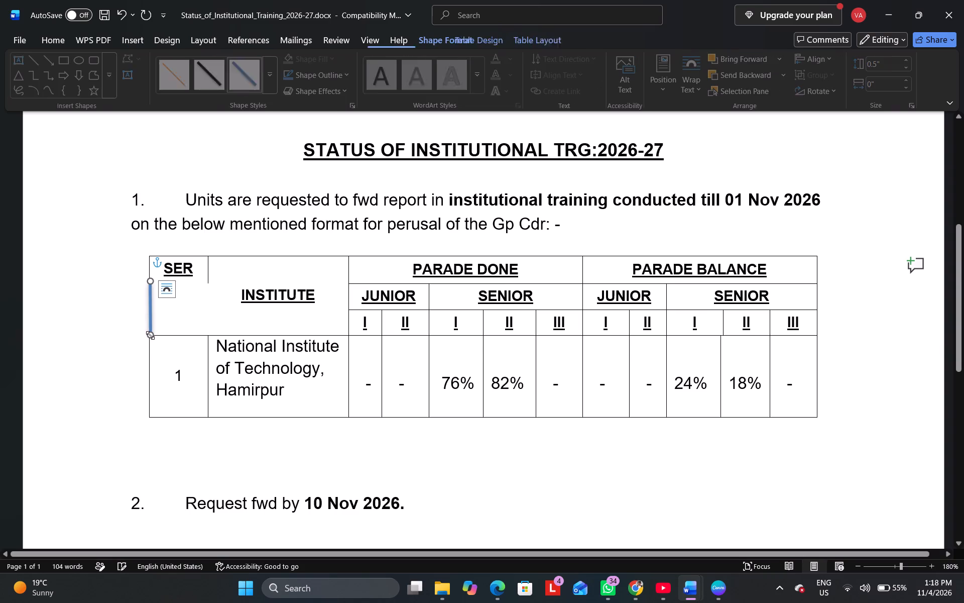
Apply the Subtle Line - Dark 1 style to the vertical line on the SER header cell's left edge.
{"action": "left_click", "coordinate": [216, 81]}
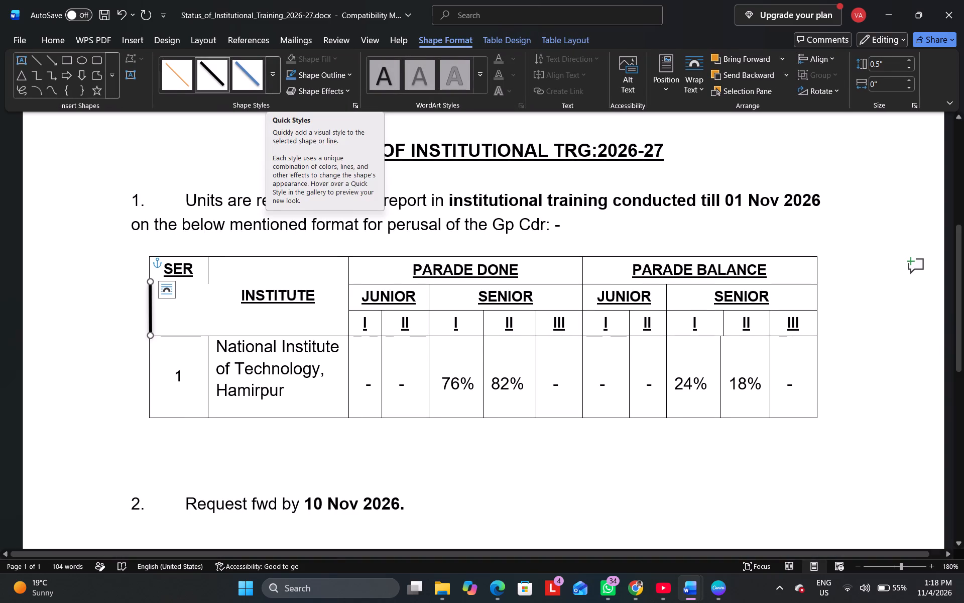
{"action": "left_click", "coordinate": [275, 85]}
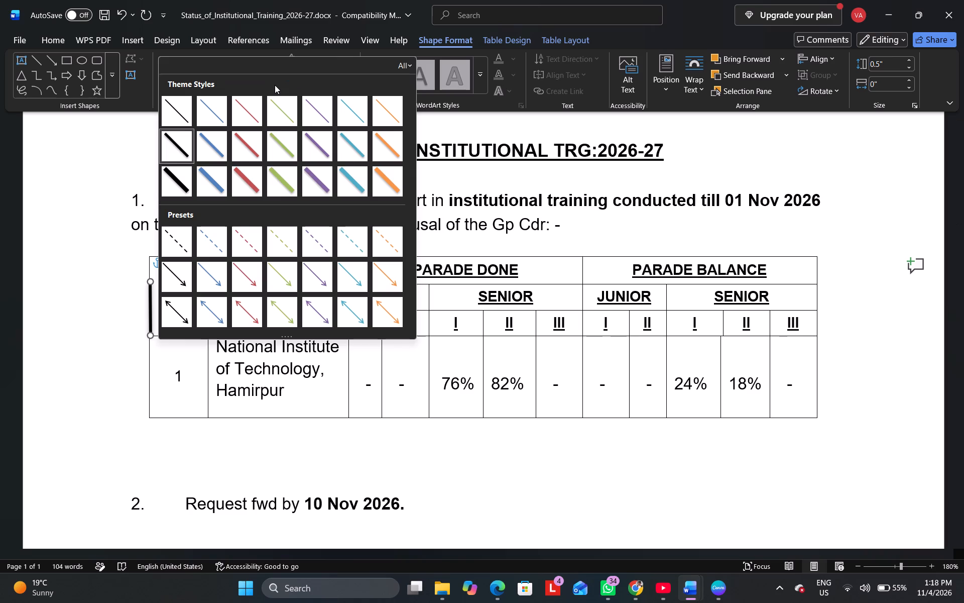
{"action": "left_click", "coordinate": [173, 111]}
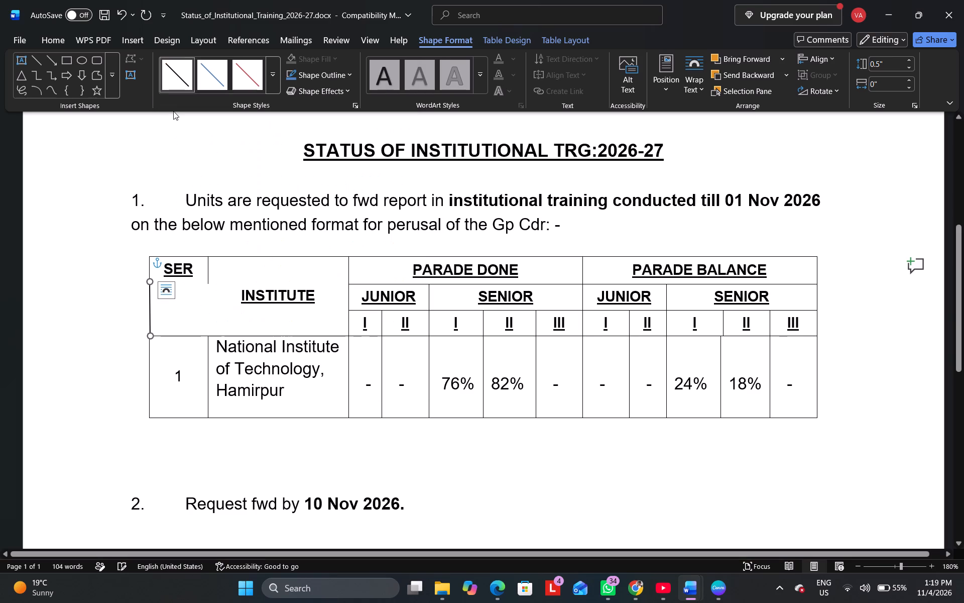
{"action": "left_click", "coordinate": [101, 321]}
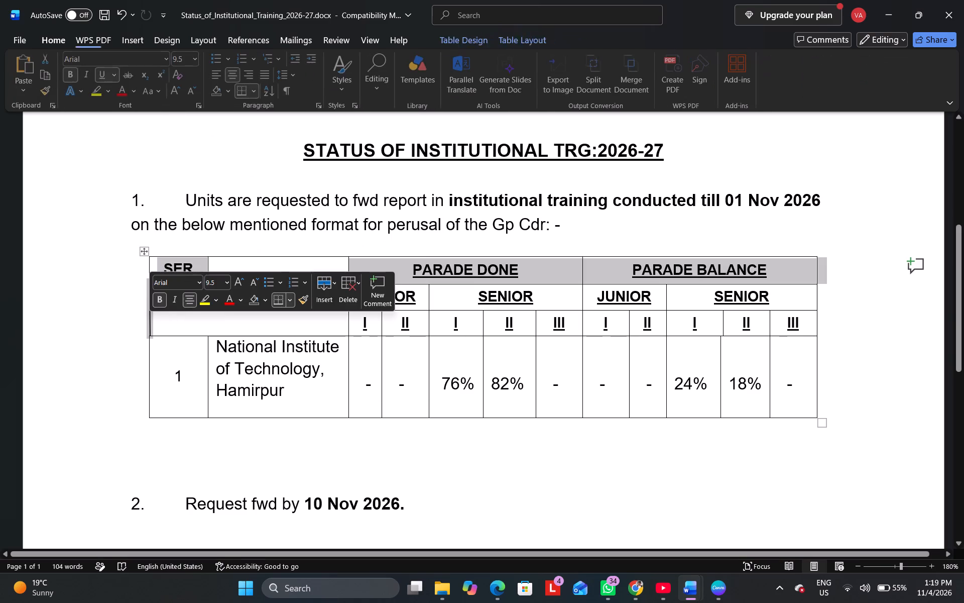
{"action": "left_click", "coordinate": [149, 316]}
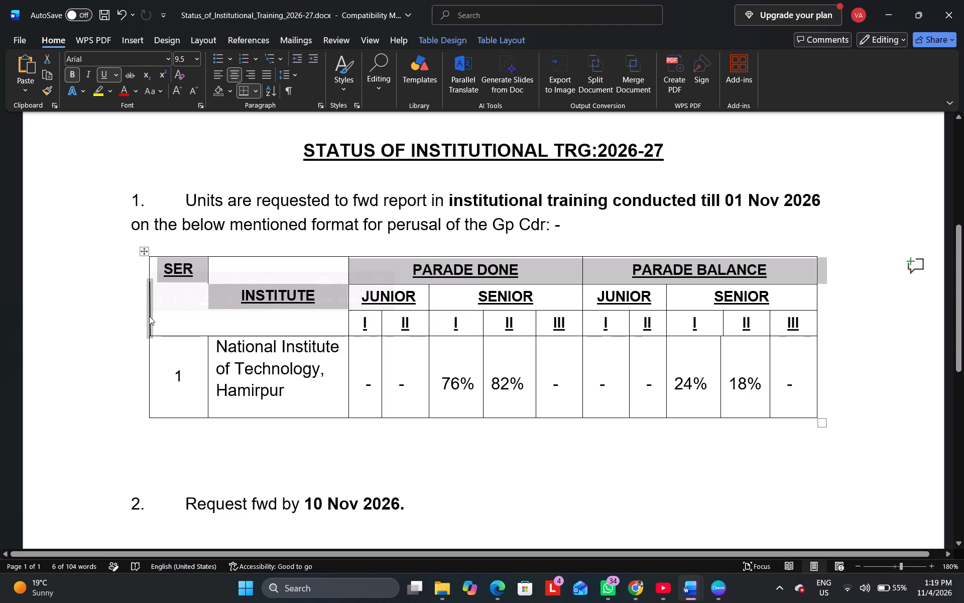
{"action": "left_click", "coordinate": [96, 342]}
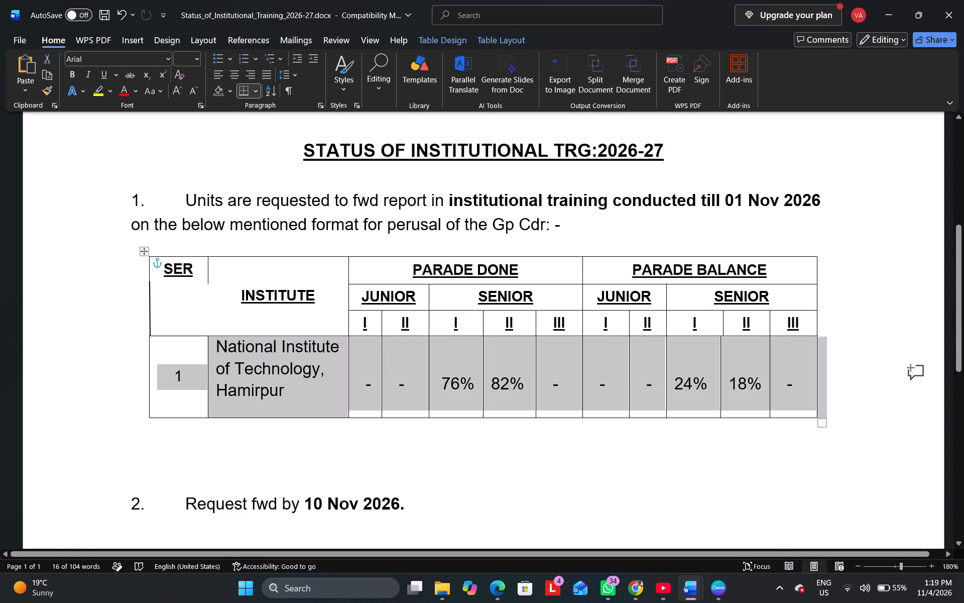
Cut the drawn vertical line from the SER header cell's left edge.
{"action": "scroll", "coordinate": [504, 491], "scroll_direction": "down", "scroll_amount": 7, "text": "ctrl"}
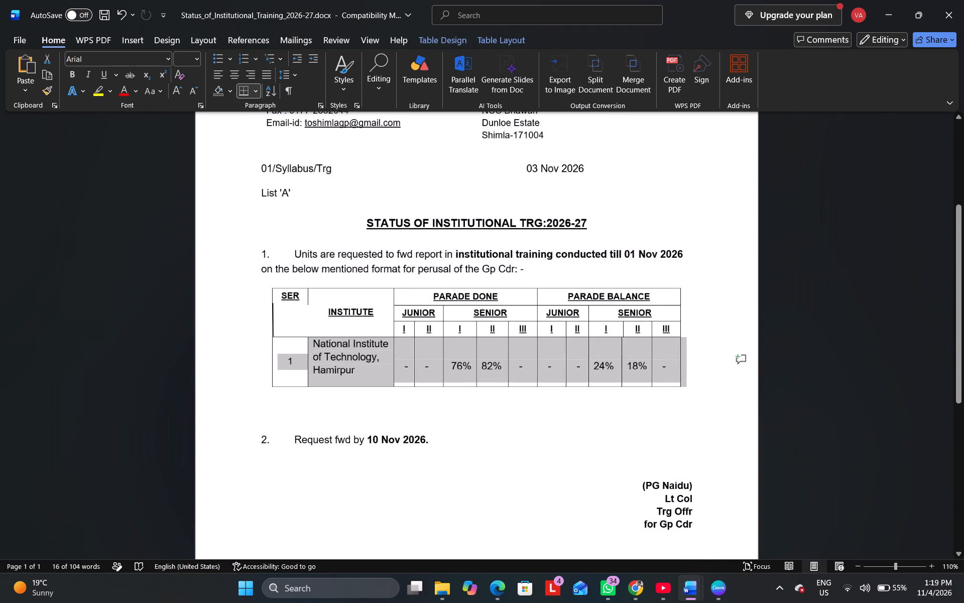
{"action": "left_click", "coordinate": [225, 392]}
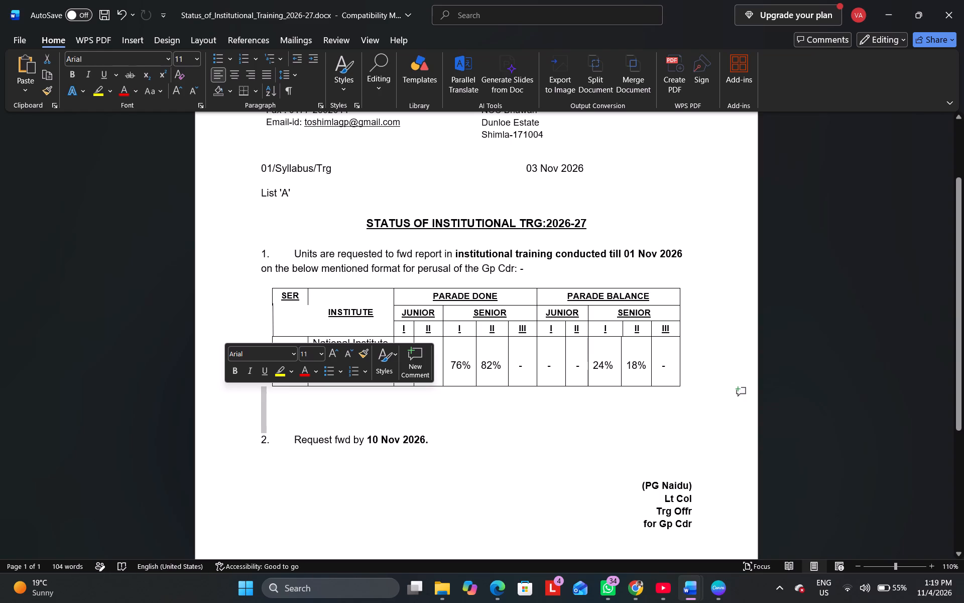
{"action": "left_click", "coordinate": [602, 521]}
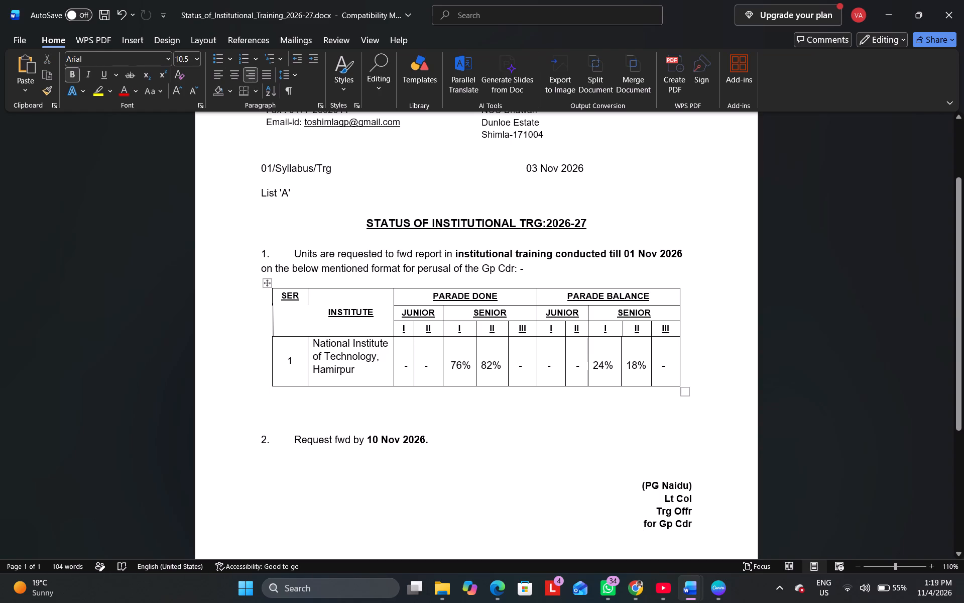
{"action": "left_click", "coordinate": [271, 316]}
{"action": "left_click", "coordinate": [274, 316]}
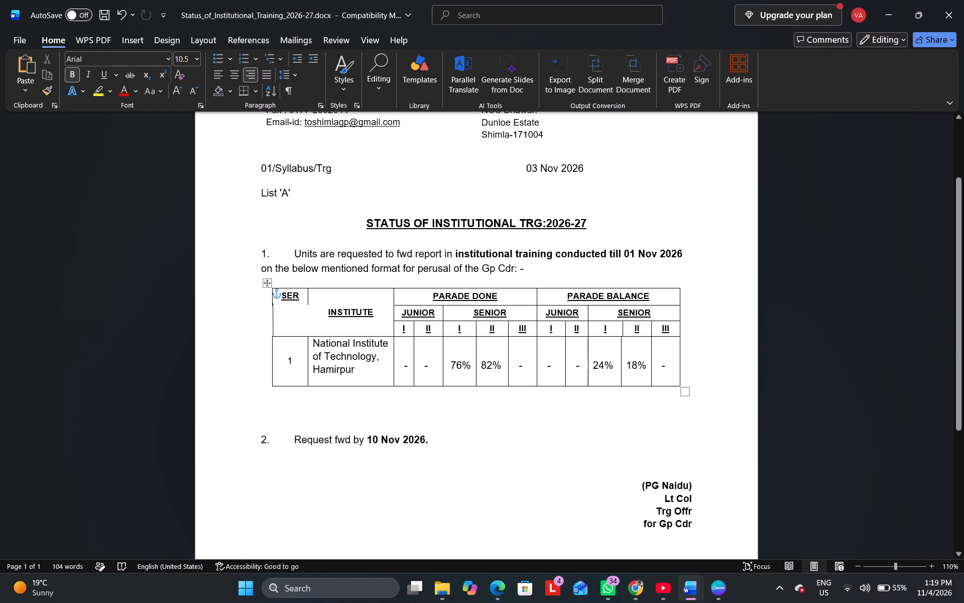
{"action": "right_click", "coordinate": [274, 316]}
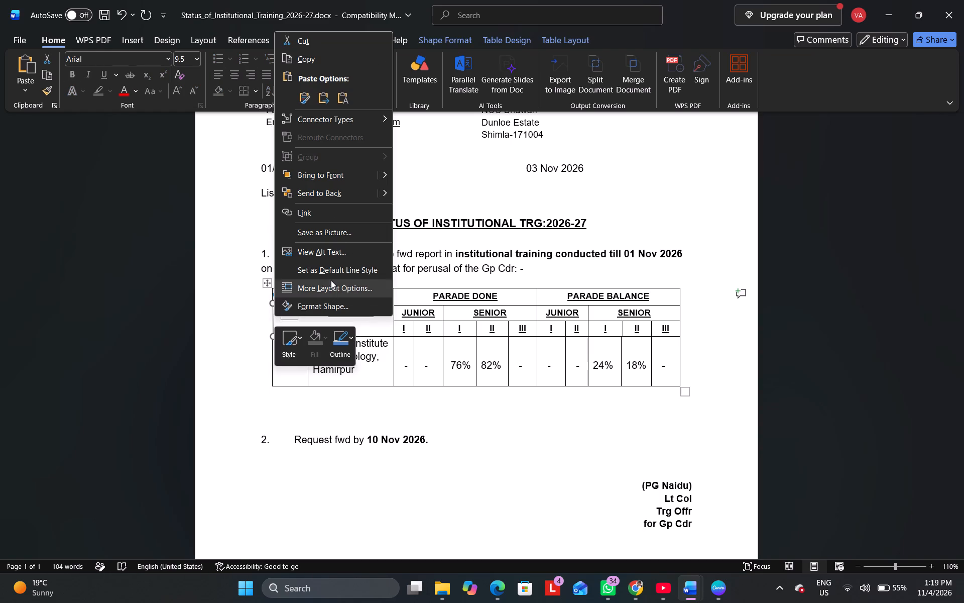
{"action": "left_click", "coordinate": [317, 42]}
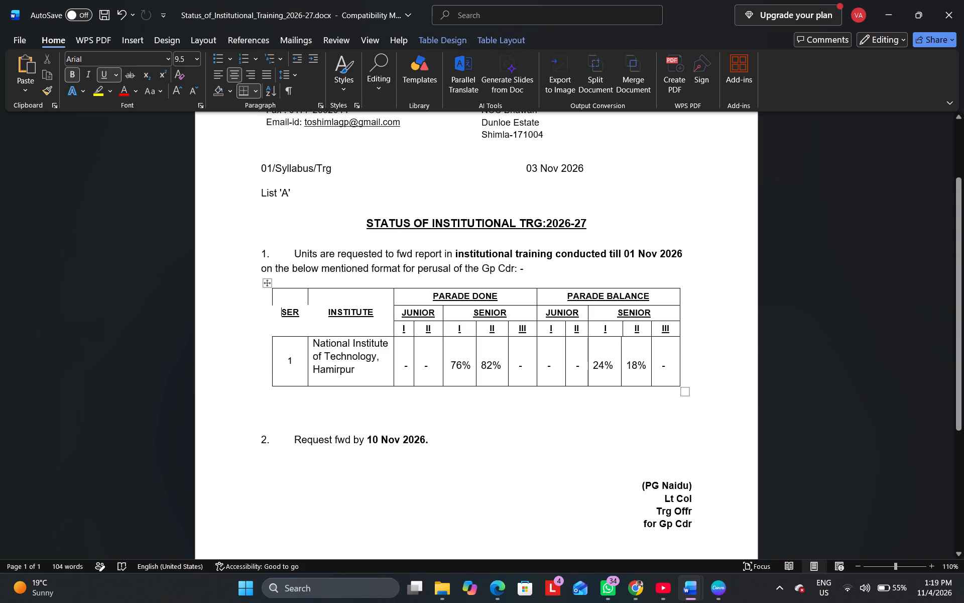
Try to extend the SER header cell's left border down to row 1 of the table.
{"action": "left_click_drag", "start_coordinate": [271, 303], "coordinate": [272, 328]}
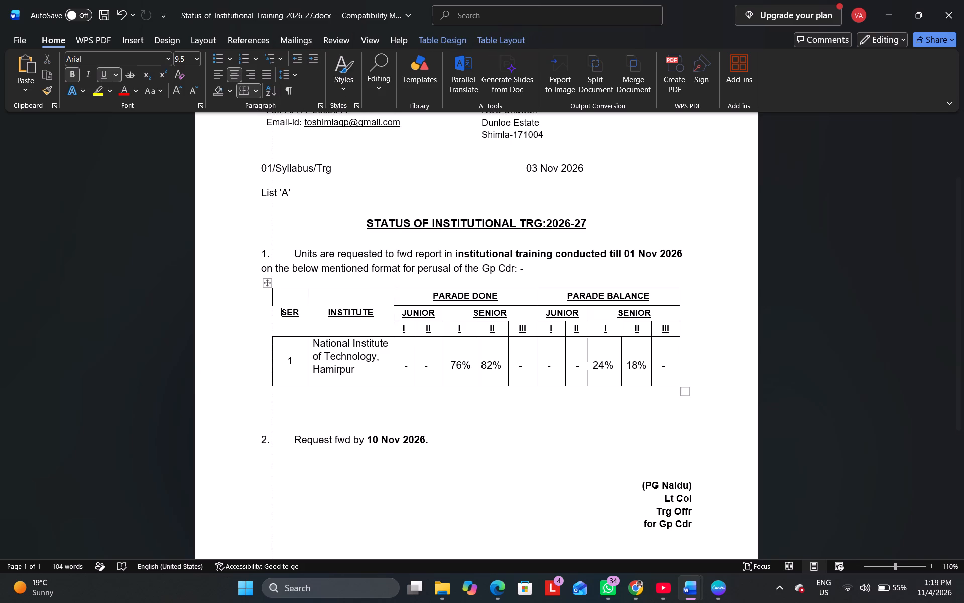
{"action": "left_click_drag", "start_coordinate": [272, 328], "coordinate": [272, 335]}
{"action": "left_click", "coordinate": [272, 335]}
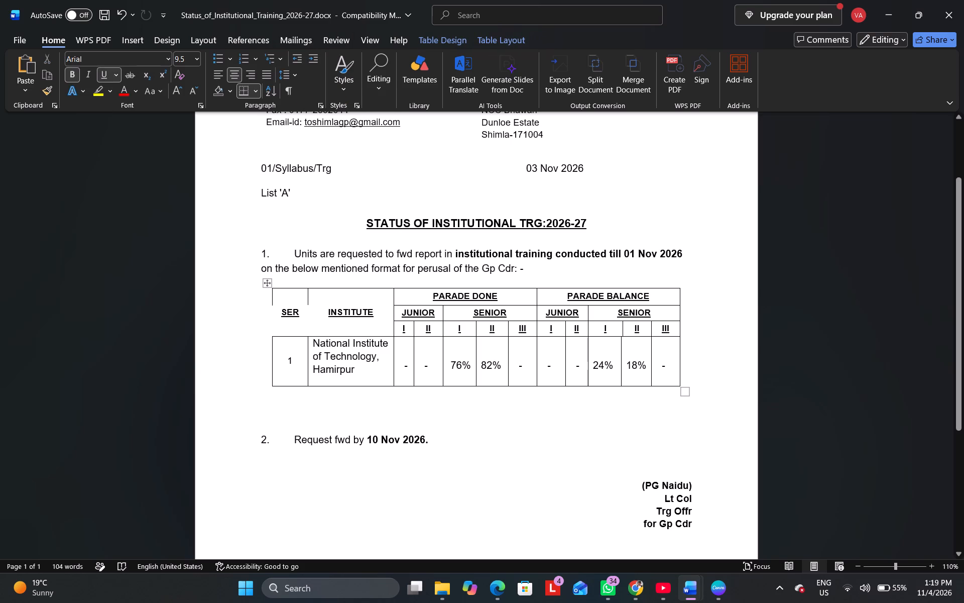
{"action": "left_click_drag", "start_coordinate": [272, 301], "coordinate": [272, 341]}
Copy the SER heading text and delete it from its header cell.
{"action": "left_click_drag", "start_coordinate": [301, 312], "coordinate": [281, 313]}
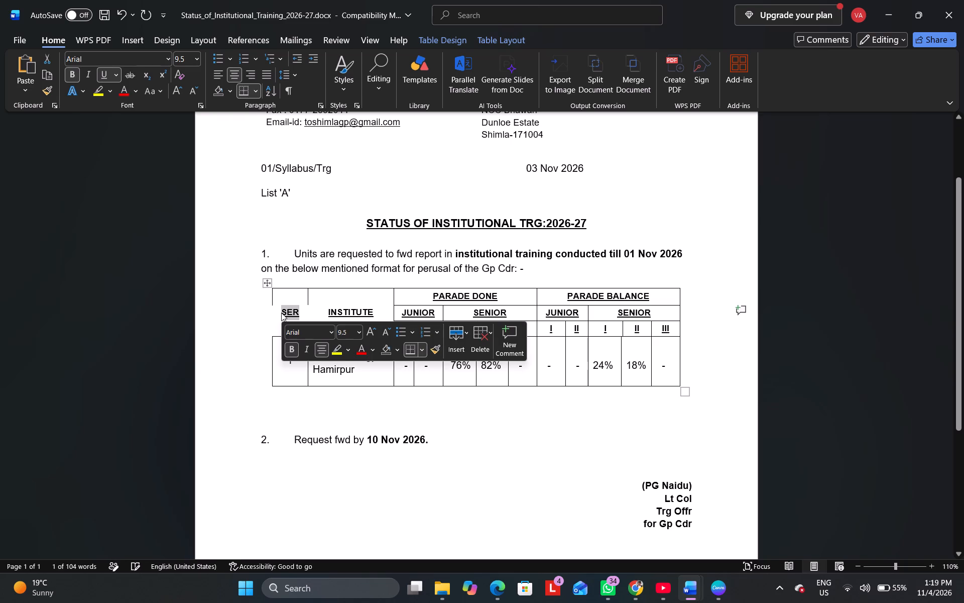
{"action": "key", "text": "ctrl+c"}
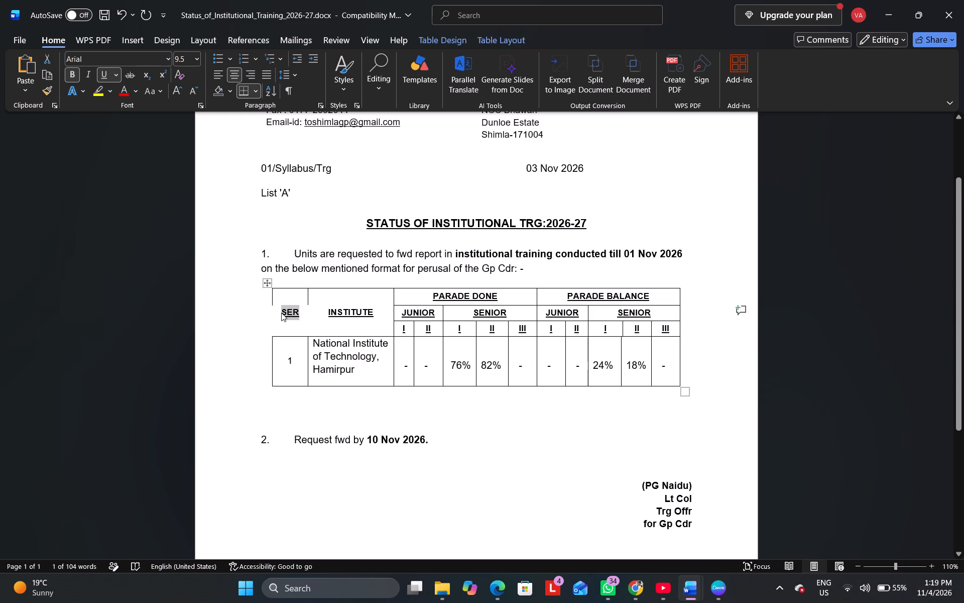
{"action": "key", "text": "BackSpace"}
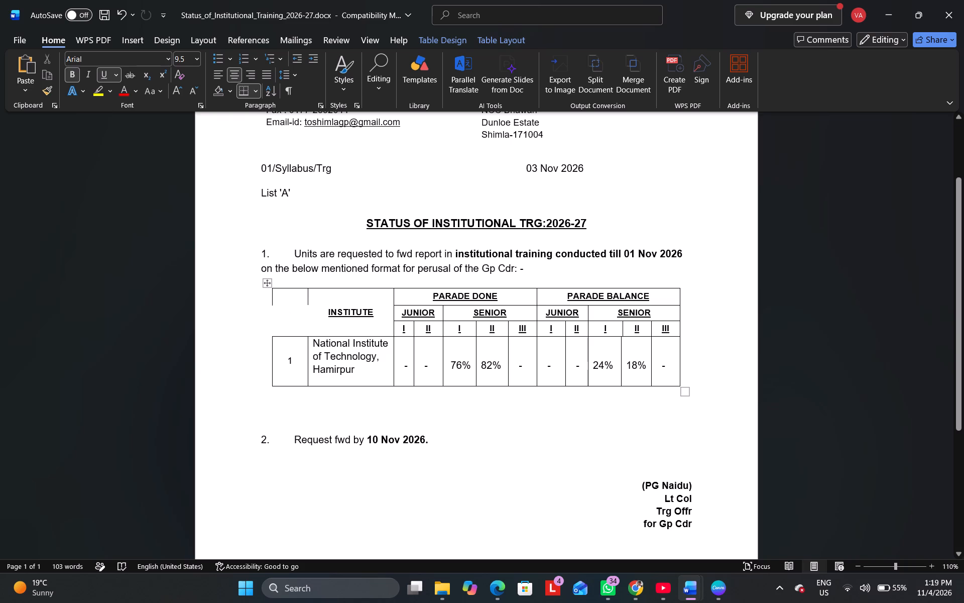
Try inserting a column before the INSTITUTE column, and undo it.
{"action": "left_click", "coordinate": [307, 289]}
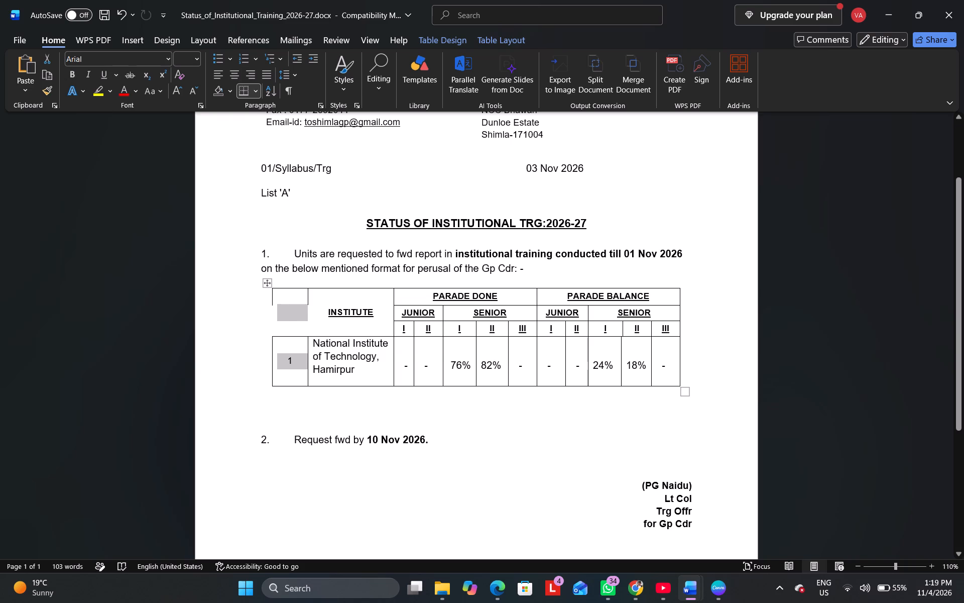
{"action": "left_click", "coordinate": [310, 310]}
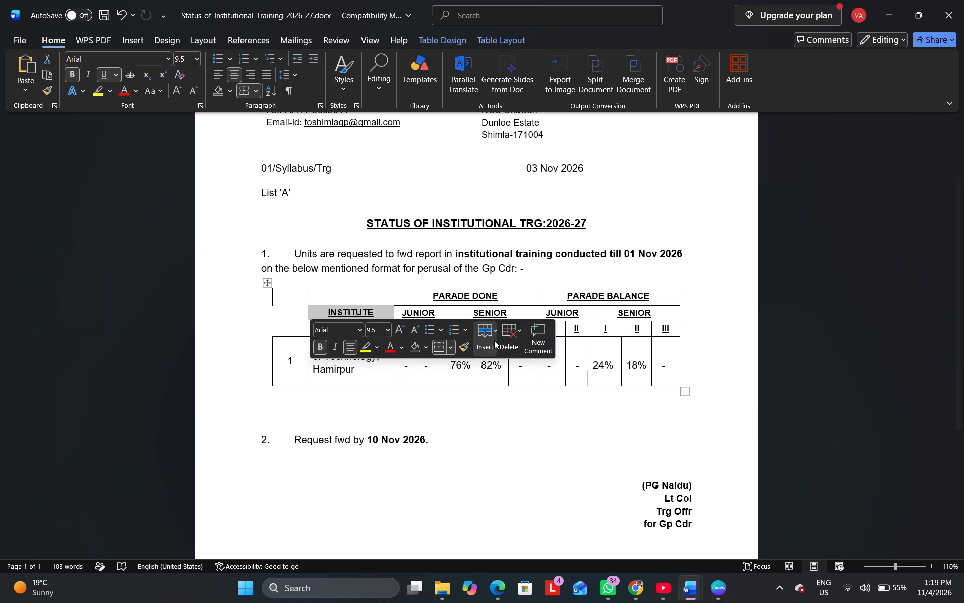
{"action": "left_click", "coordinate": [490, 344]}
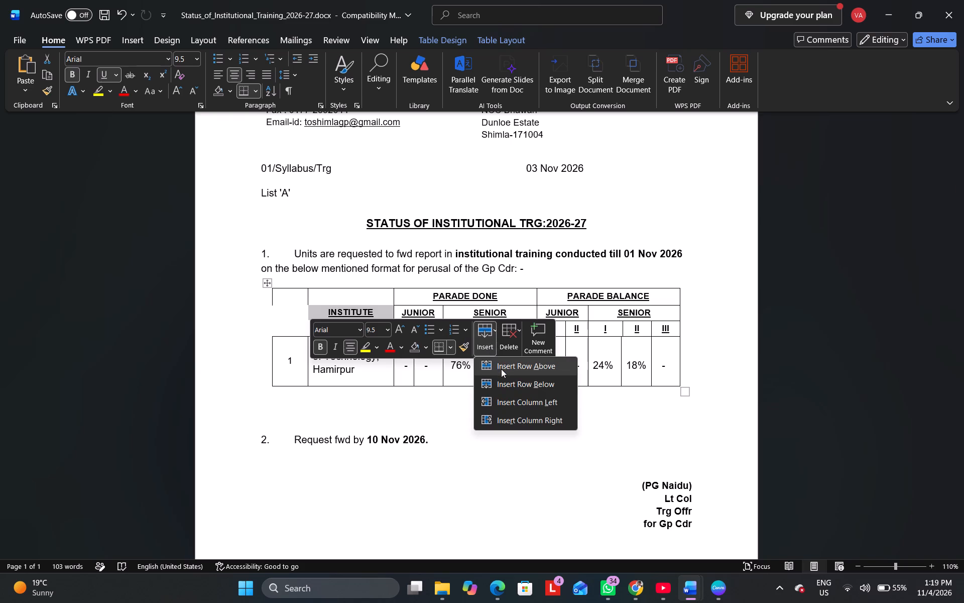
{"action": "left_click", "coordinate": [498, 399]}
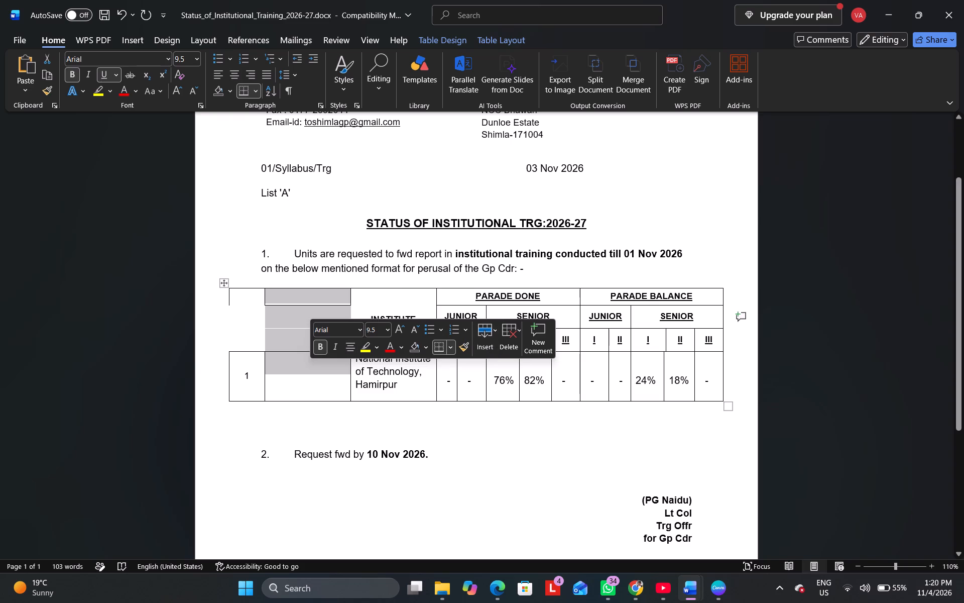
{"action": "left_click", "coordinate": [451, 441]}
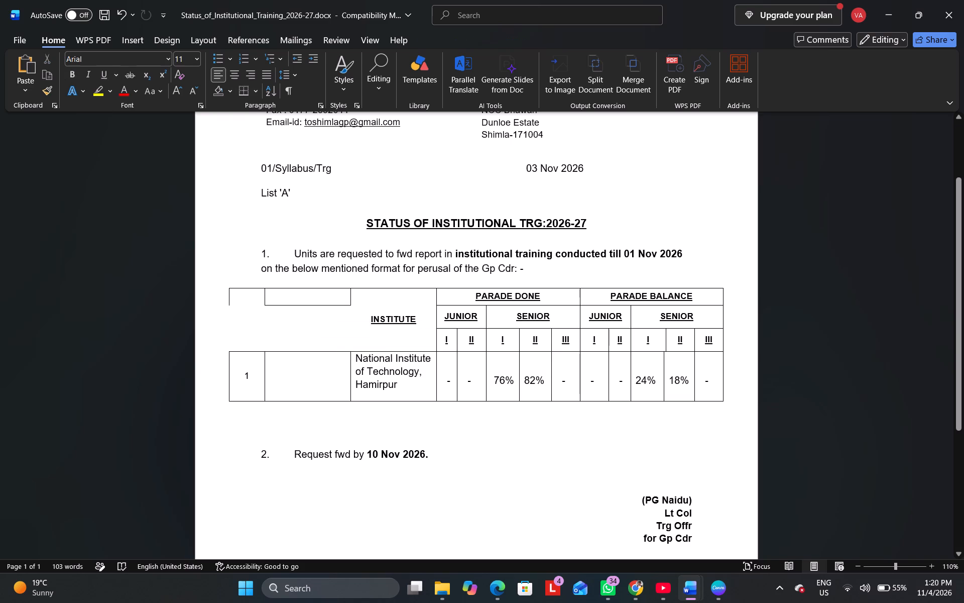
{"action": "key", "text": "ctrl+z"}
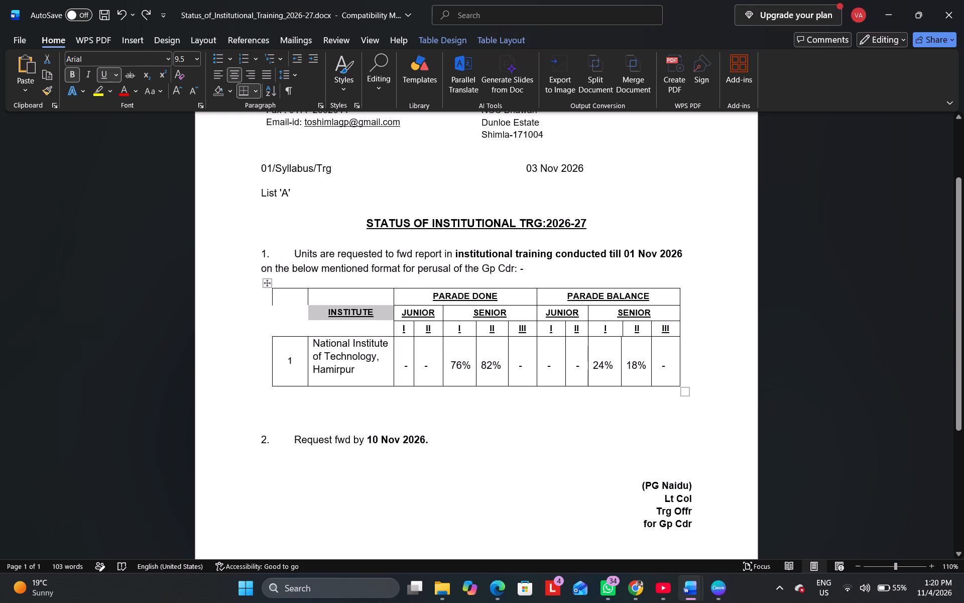
Review the whole letter, from the letterhead through the parade table's header borders to the signature block.
{"action": "left_click", "coordinate": [307, 293]}
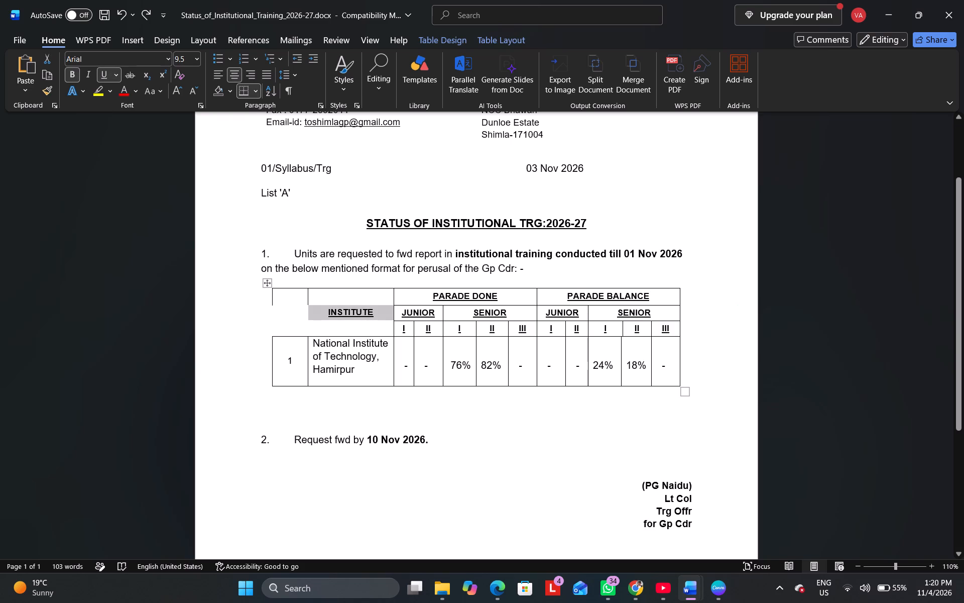
{"action": "left_click", "coordinate": [309, 295]}
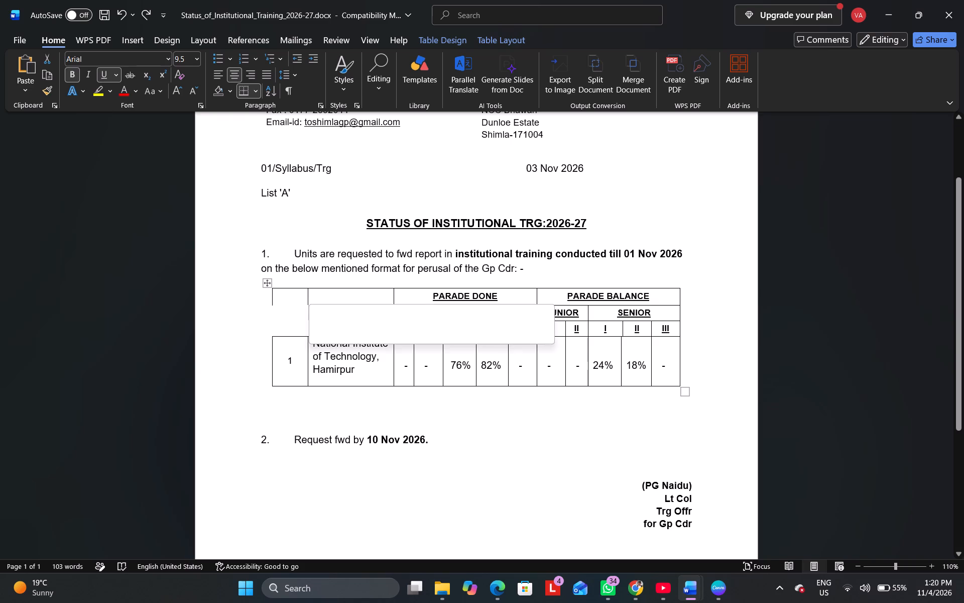
{"action": "left_click", "coordinate": [287, 303]}
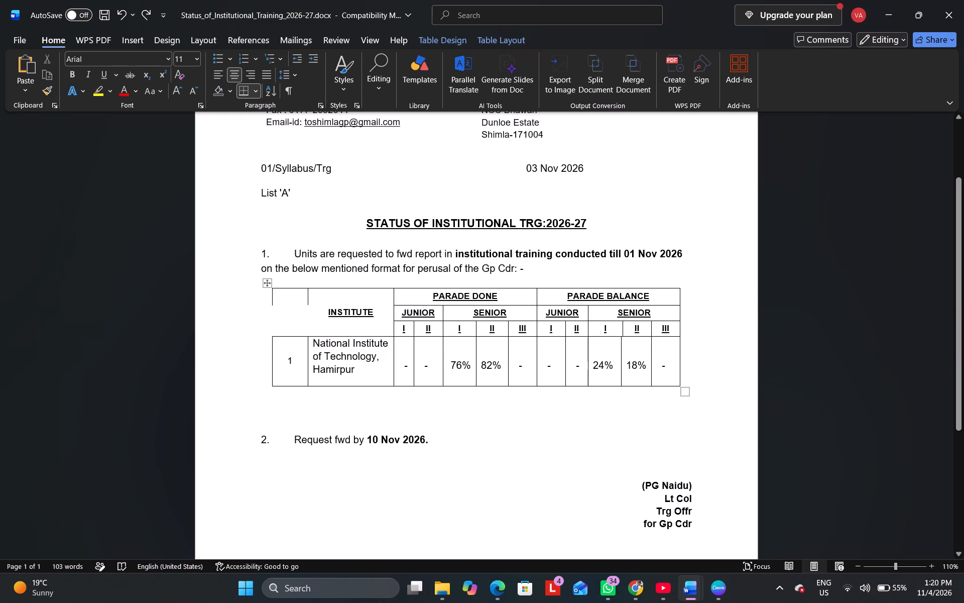
{"action": "scroll", "coordinate": [561, 477], "scroll_direction": "down", "scroll_amount": 2}
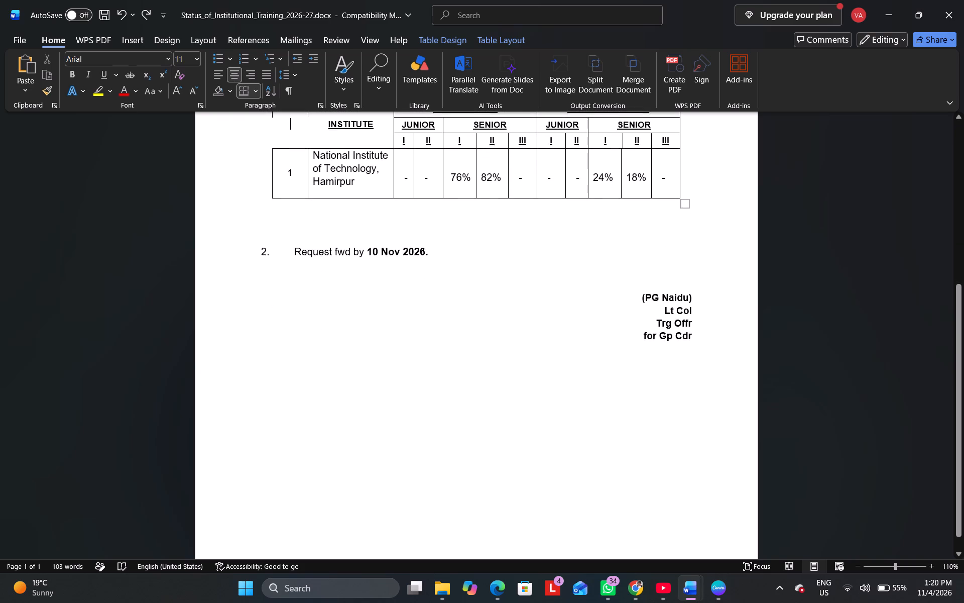
{"action": "scroll", "coordinate": [561, 477], "scroll_direction": "down", "scroll_amount": 1}
{"action": "scroll", "coordinate": [561, 477], "scroll_direction": "up", "scroll_amount": 8}
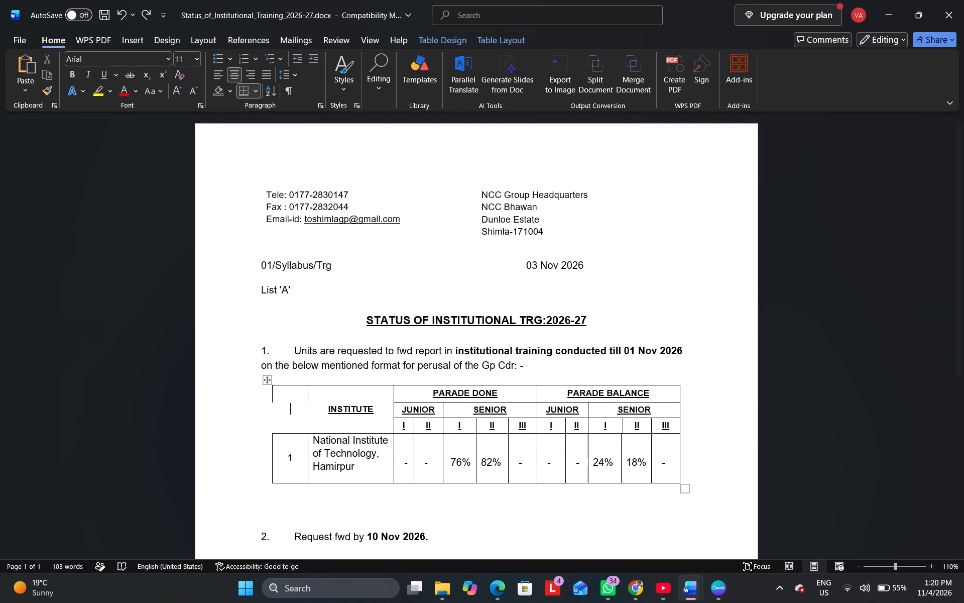
{"action": "scroll", "coordinate": [561, 477], "scroll_direction": "down", "scroll_amount": 2}
{"action": "scroll", "coordinate": [561, 477], "scroll_direction": "up", "scroll_amount": 5}
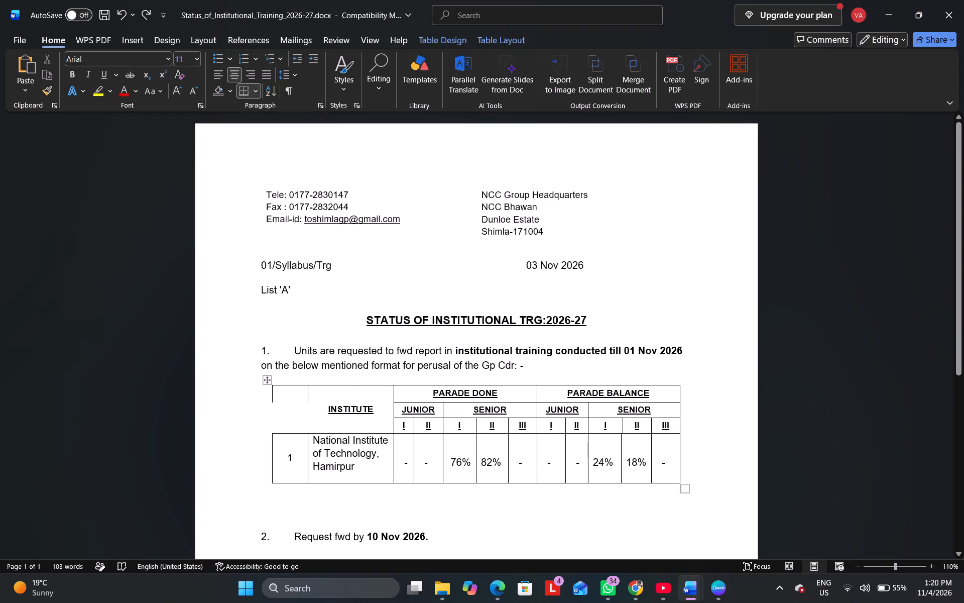
Save a copy of the letter in the Downloads folder as a PDF named NIT Hamirpur Training status.
{"action": "left_click", "coordinate": [12, 41]}
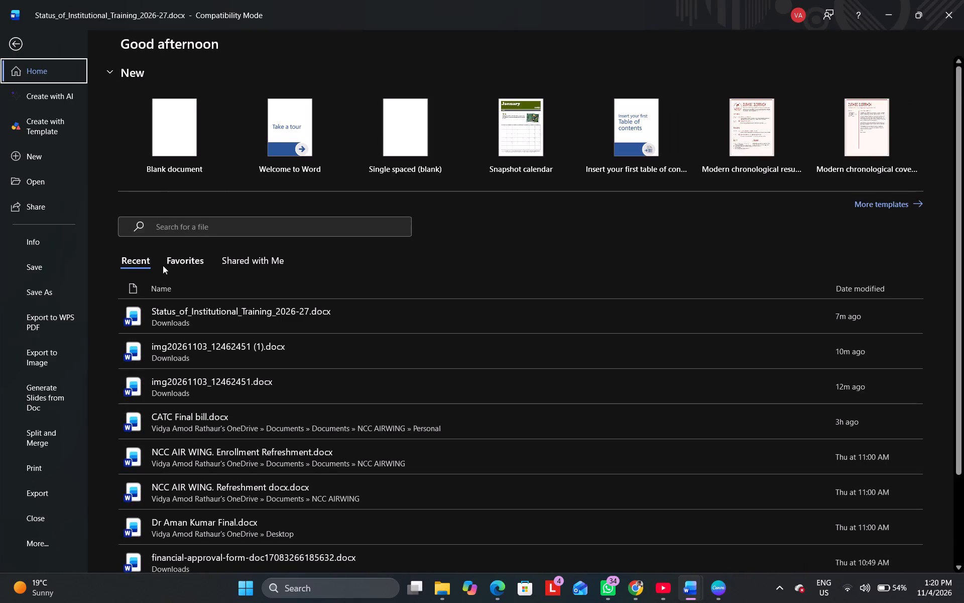
{"action": "left_click", "coordinate": [51, 288]}
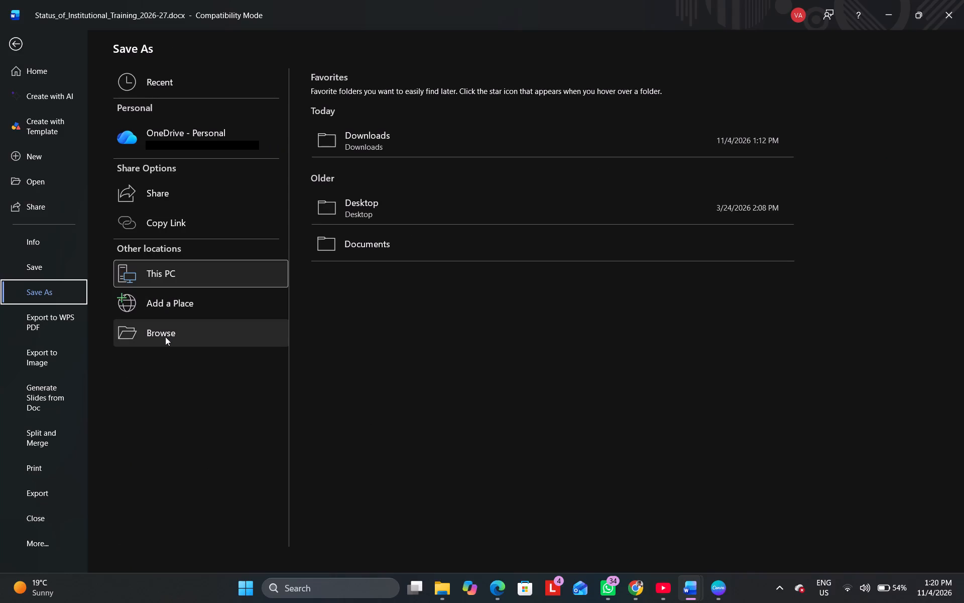
{"action": "left_click", "coordinate": [164, 338]}
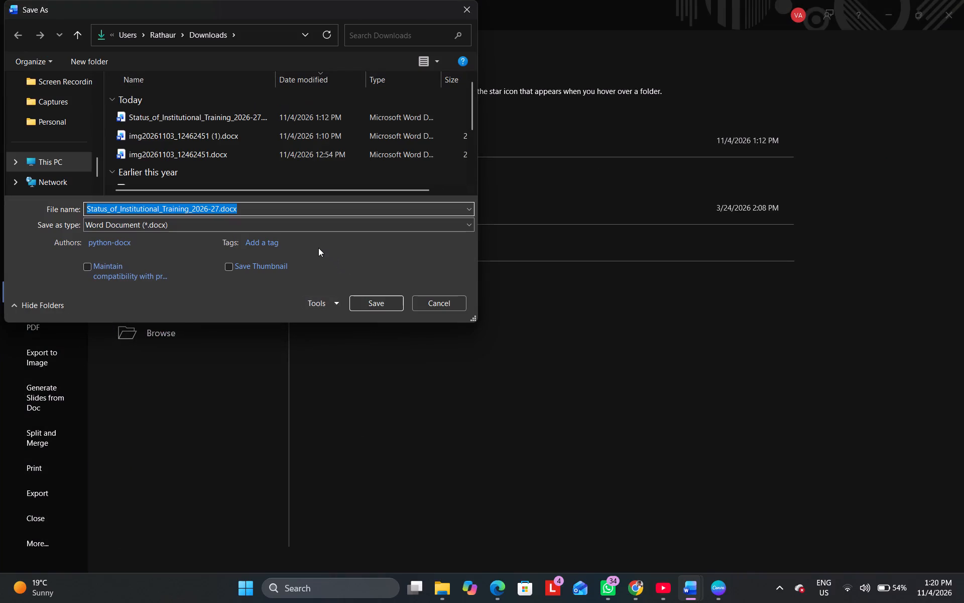
{"action": "key", "text": "BackSpace"}
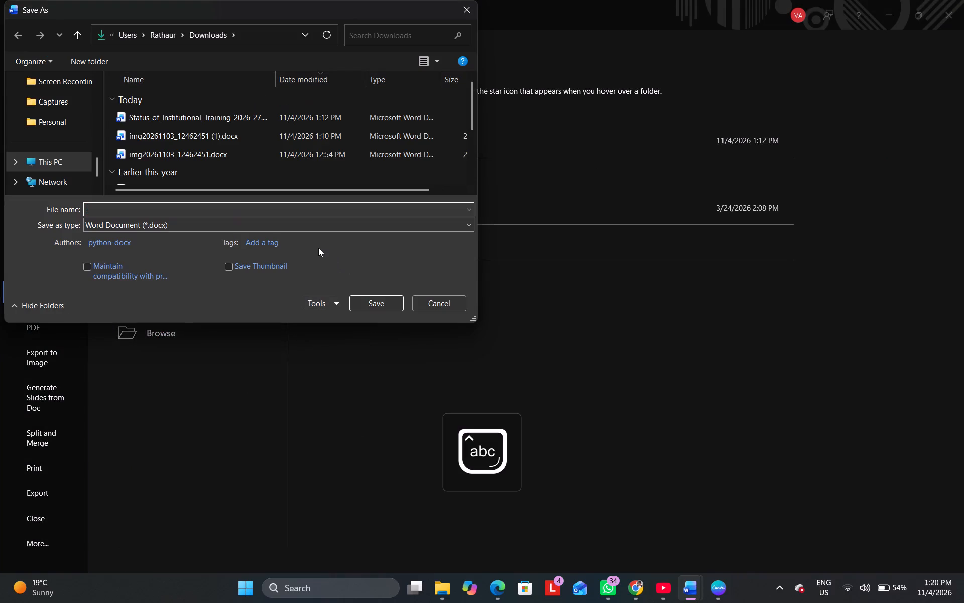
{"action": "type", "text": "NIT"}
{"action": "key", "text": "space"}
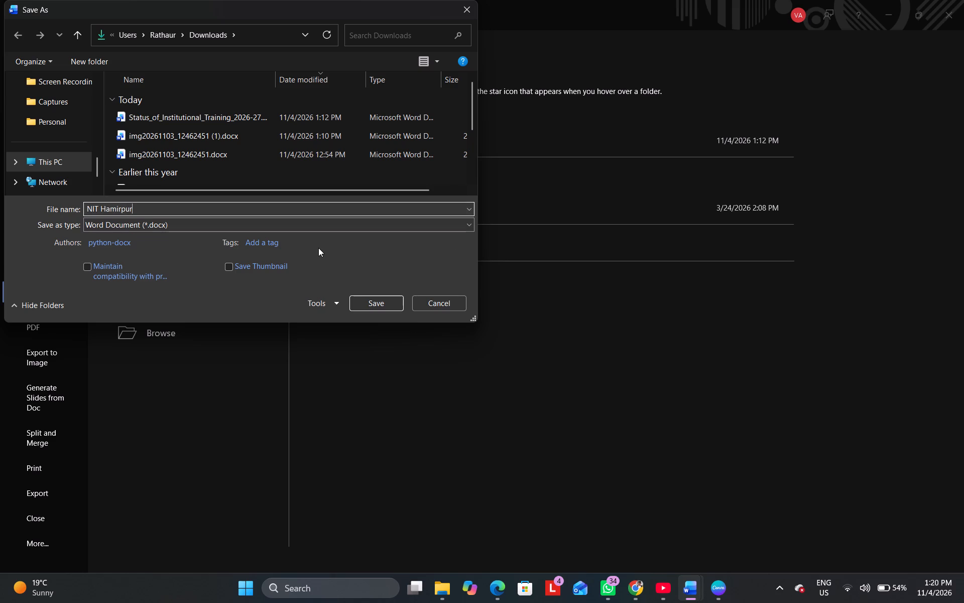
{"action": "key", "text": "space"}
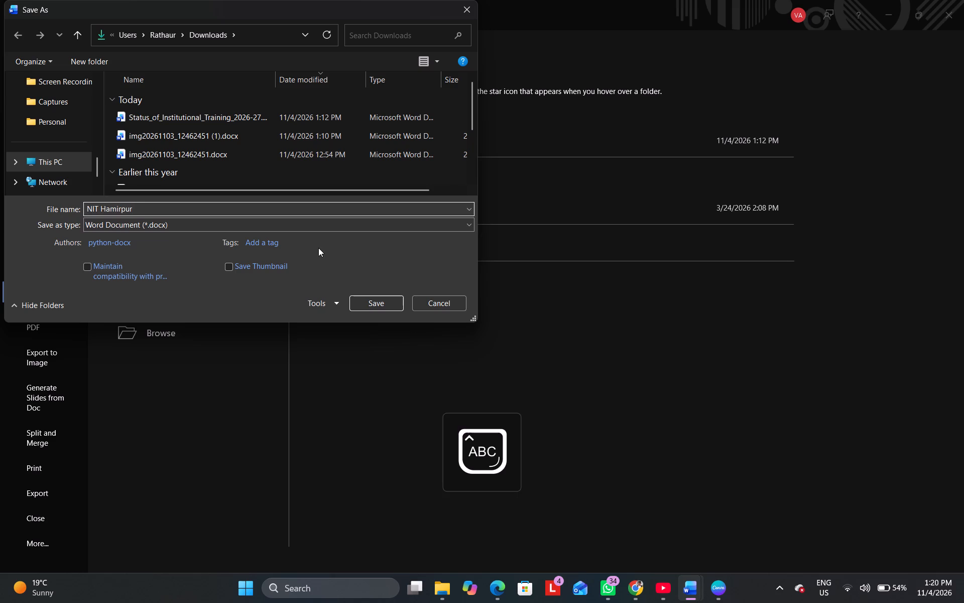
{"action": "key", "text": "r"}
{"action": "type", "text": "aining stst"}
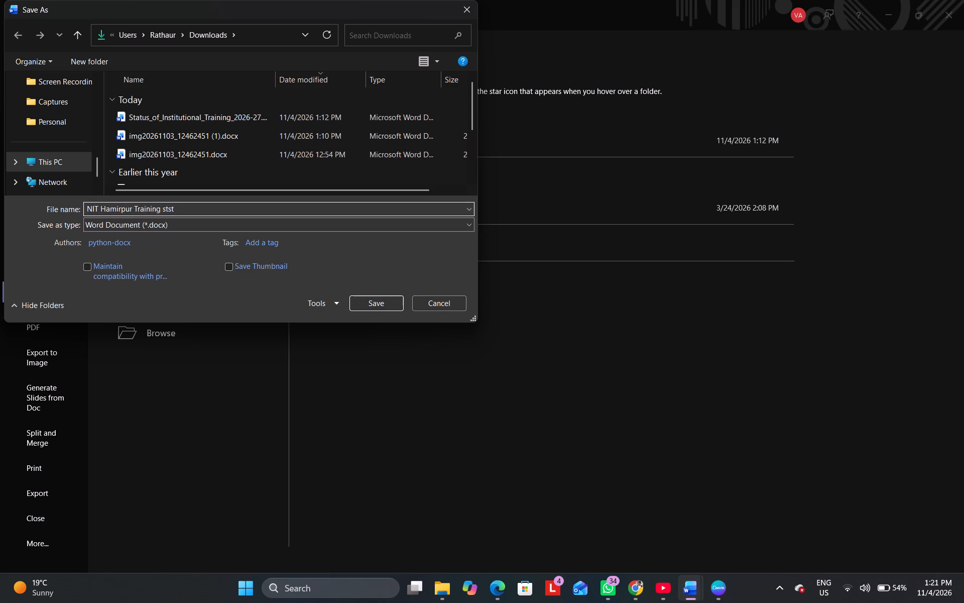
{"action": "key", "text": "BackSpace"}
{"action": "key", "text": "BackSpace"}
{"action": "key", "text": "a"}
{"action": "type", "text": "tus"}
{"action": "scroll", "coordinate": [77, 151], "scroll_direction": "up", "scroll_amount": 2}
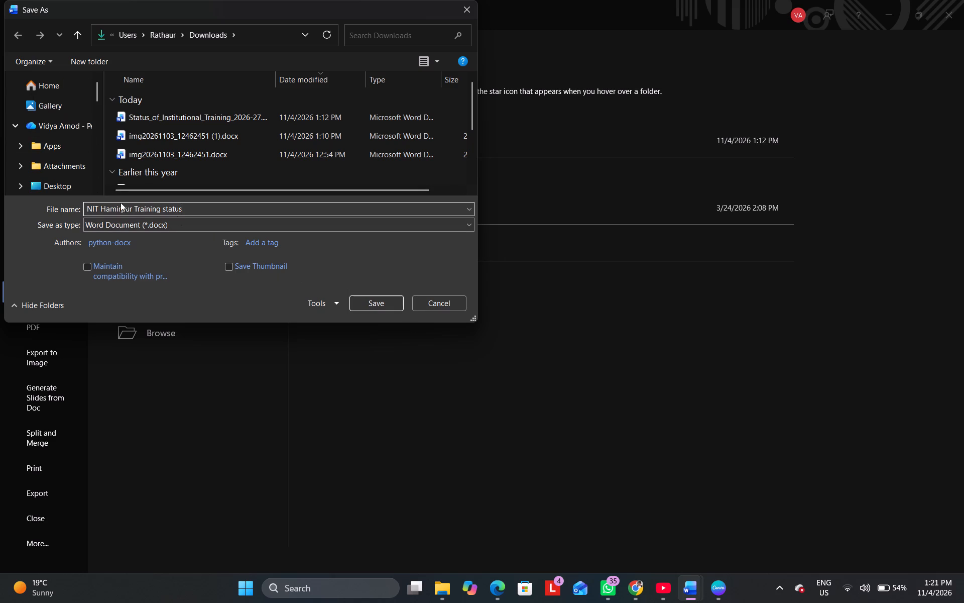
{"action": "left_click", "coordinate": [237, 221]}
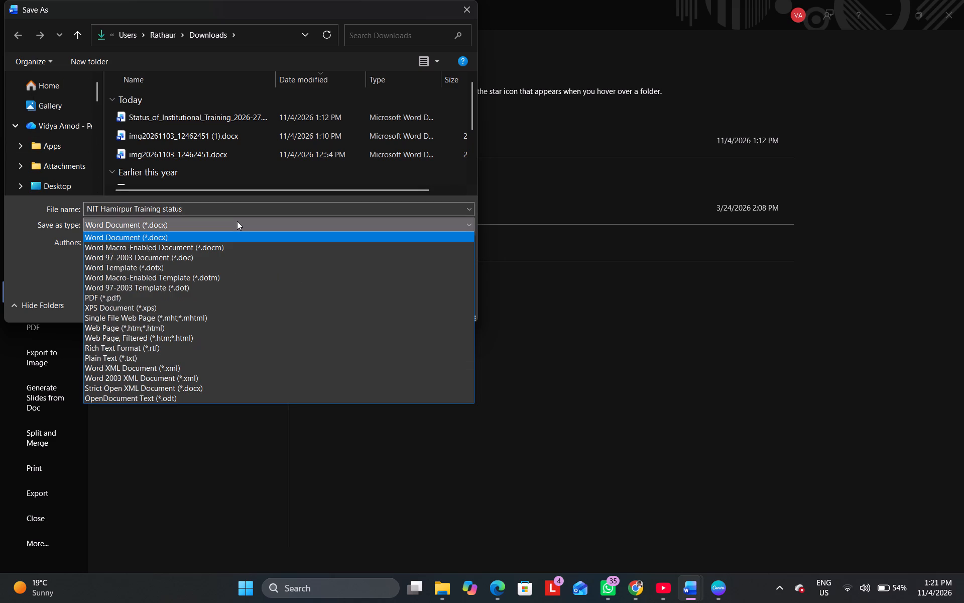
{"action": "left_click", "coordinate": [129, 297]}
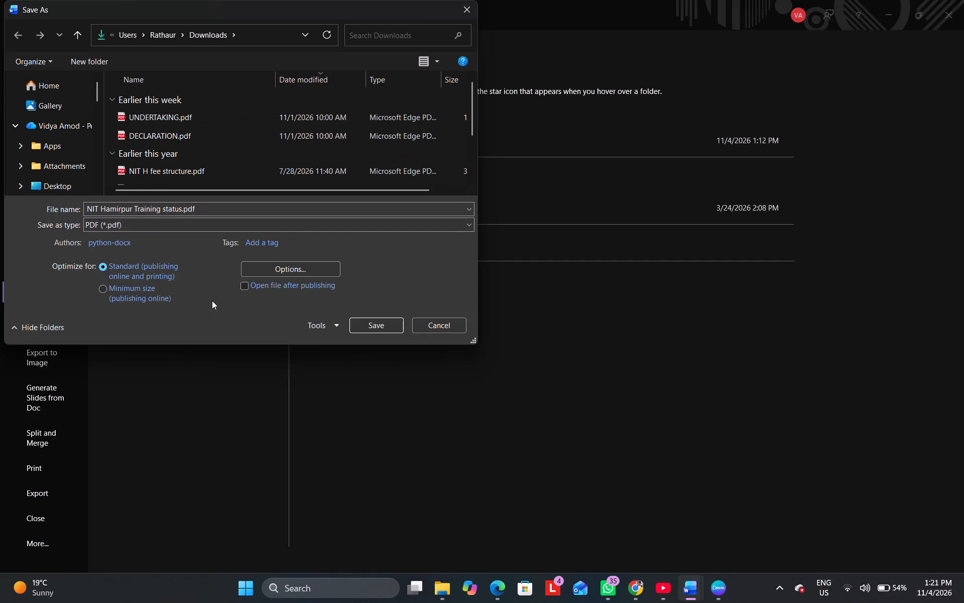
{"action": "left_click", "coordinate": [388, 322]}
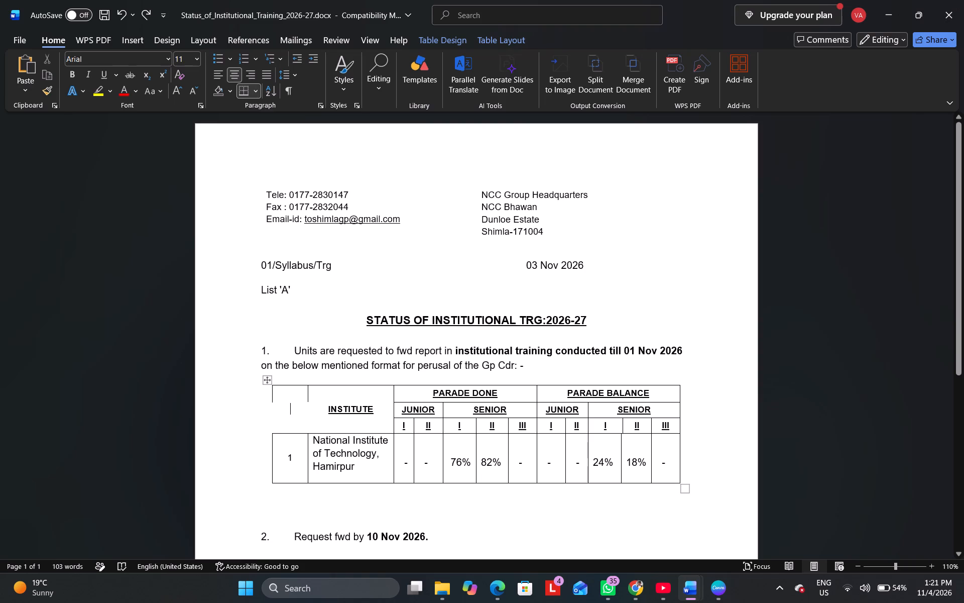